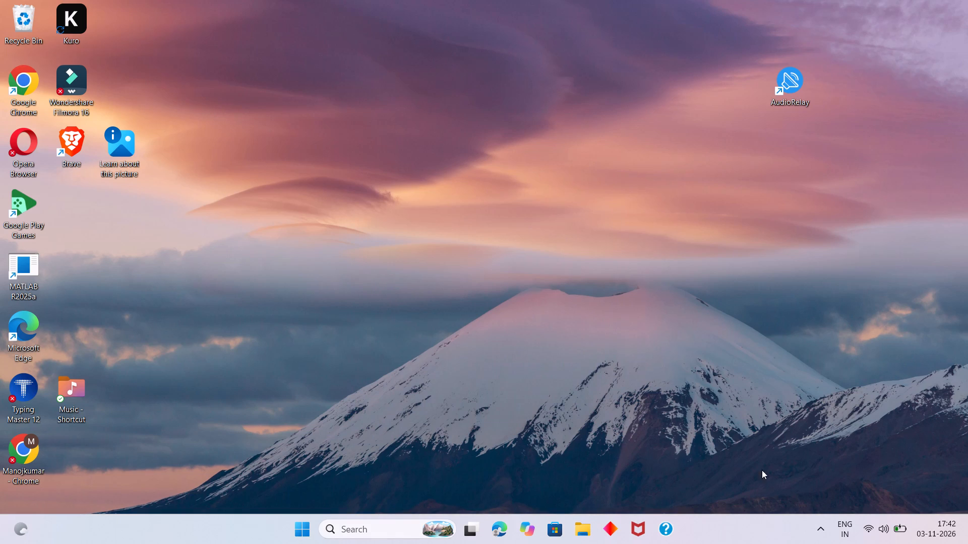
Connect the computer to the open KLU_WIFI wireless network and return to the desktop.
click(869, 521)
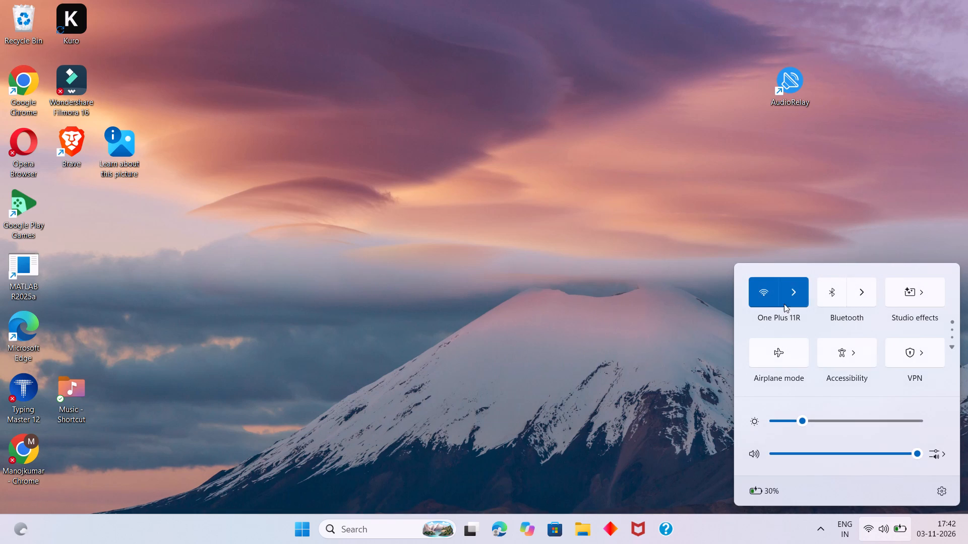
click(794, 295)
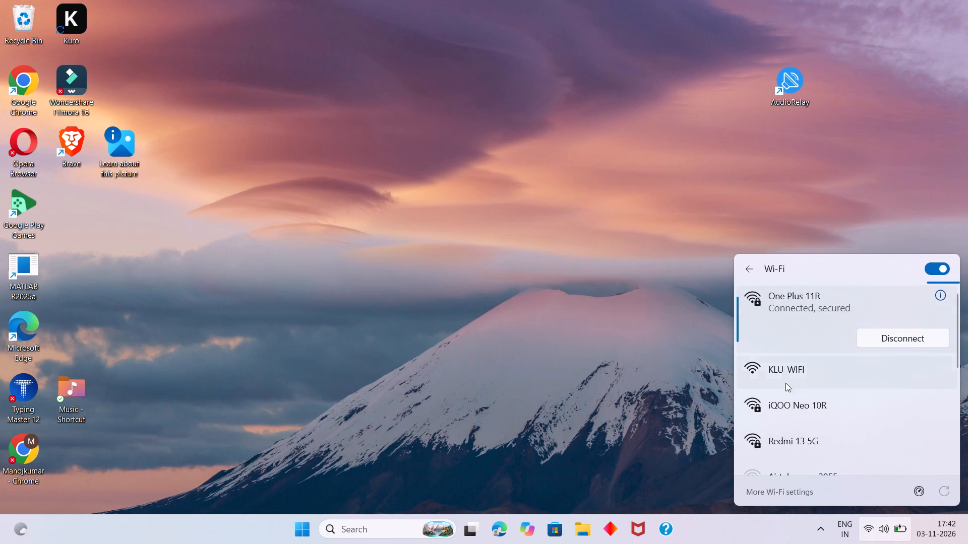
click(784, 370)
click(876, 422)
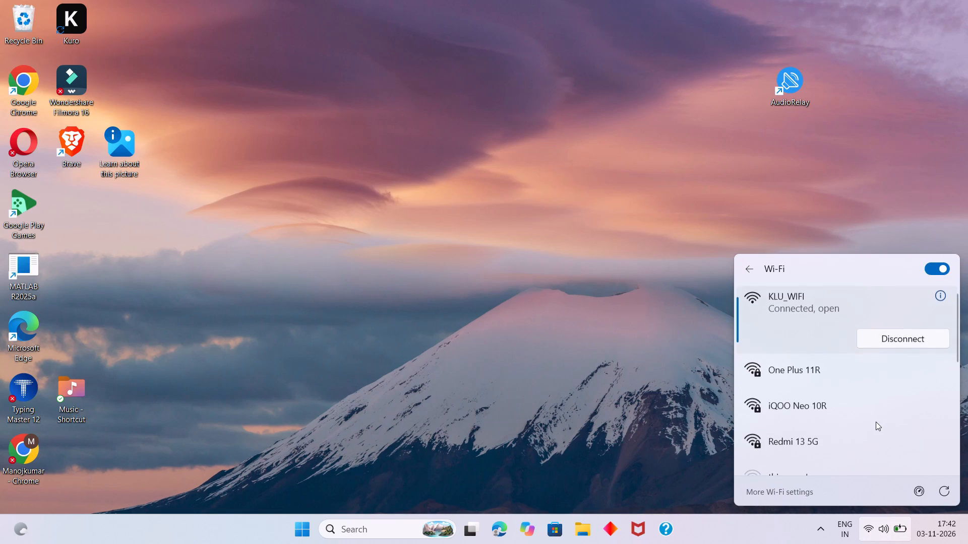
click(696, 365)
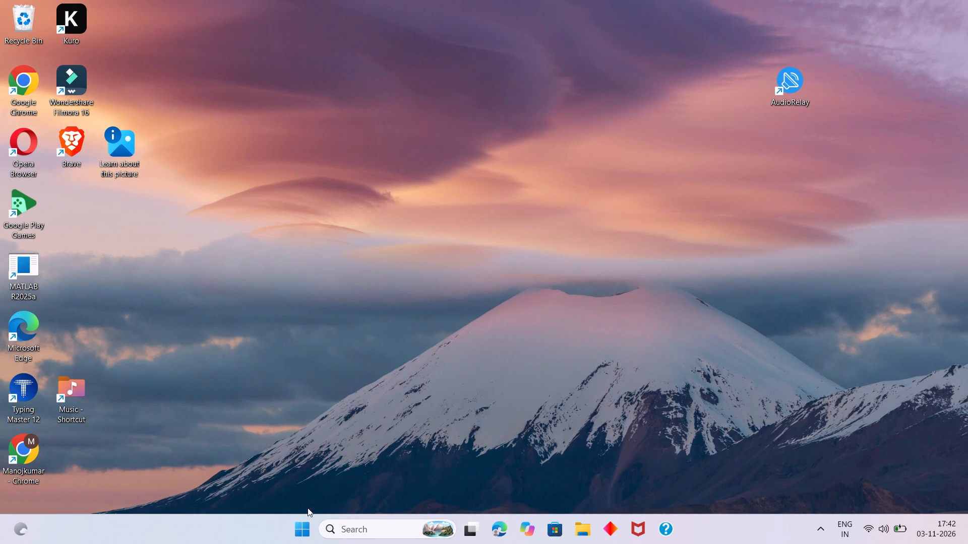
Bring up the categorised overview of all installed apps to find one to launch.
click(304, 540)
scroll(350, 432, down, 4)
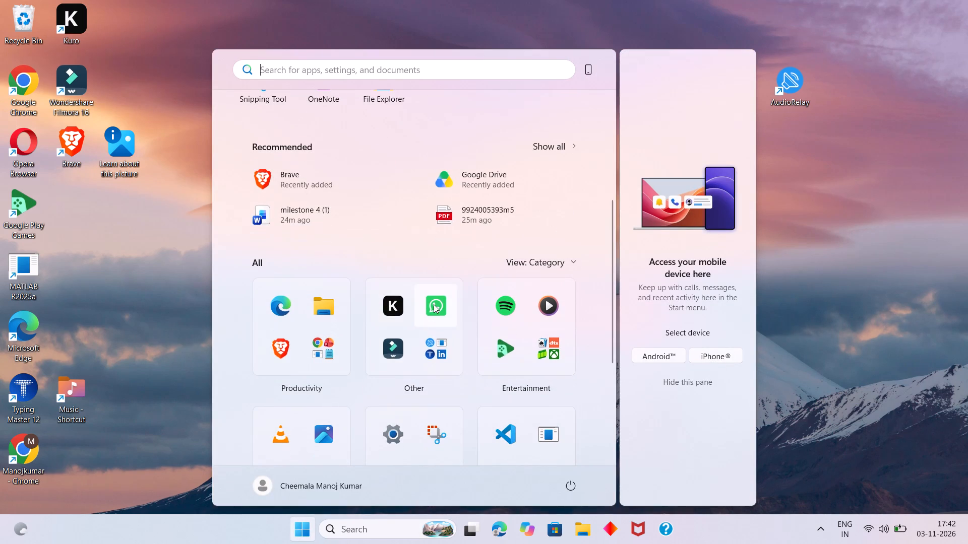
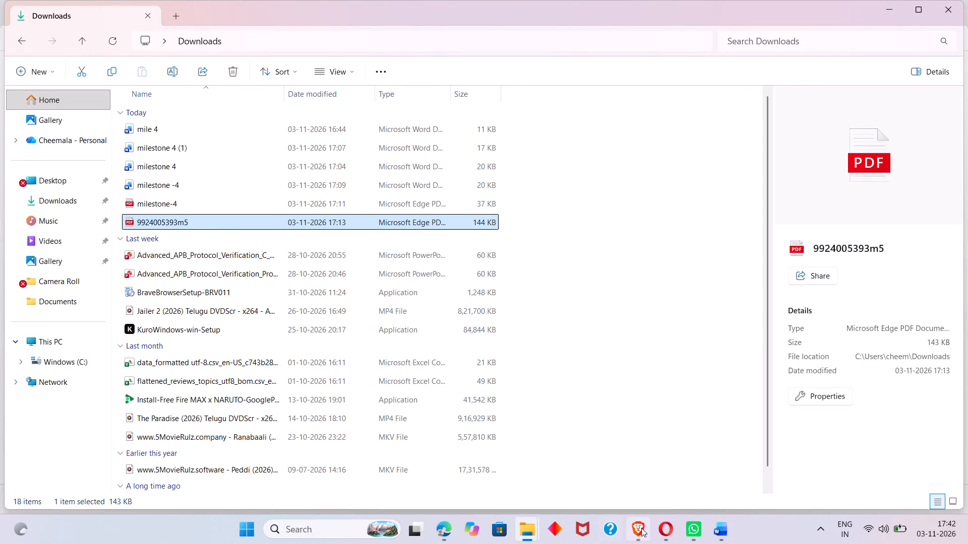
Switch to the Brave browser and return from the iLovePDF download page to the Google results for "word to pdf converter free".
click(624, 478)
click(316, 5)
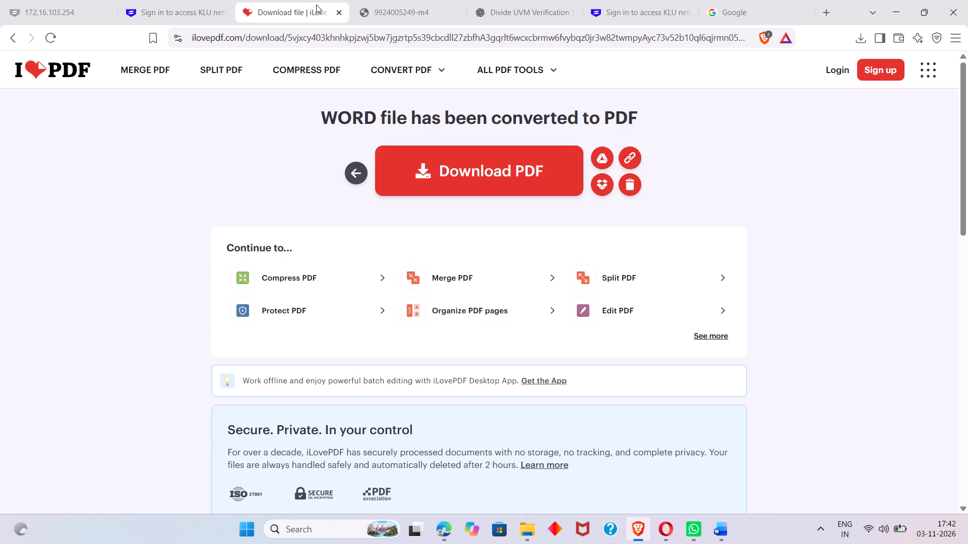
click(10, 44)
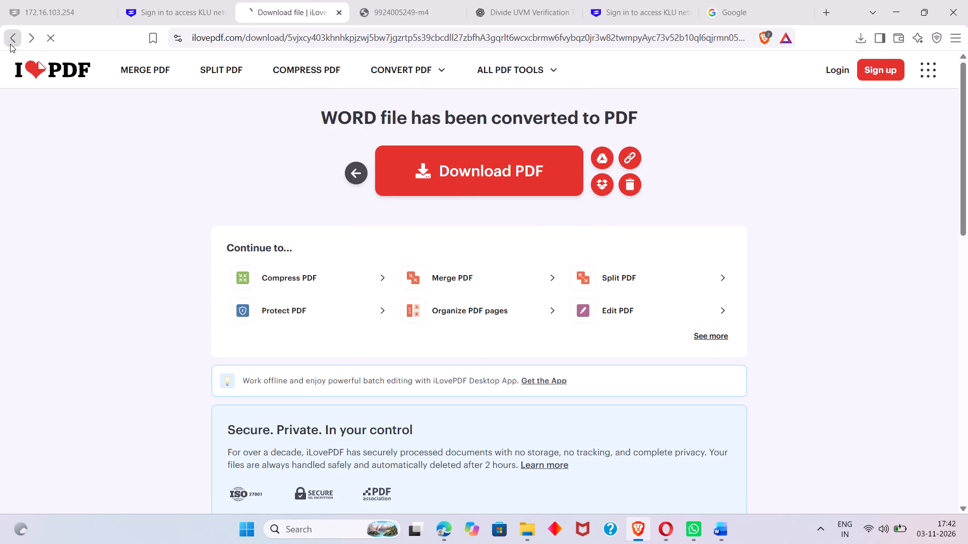
click(10, 36)
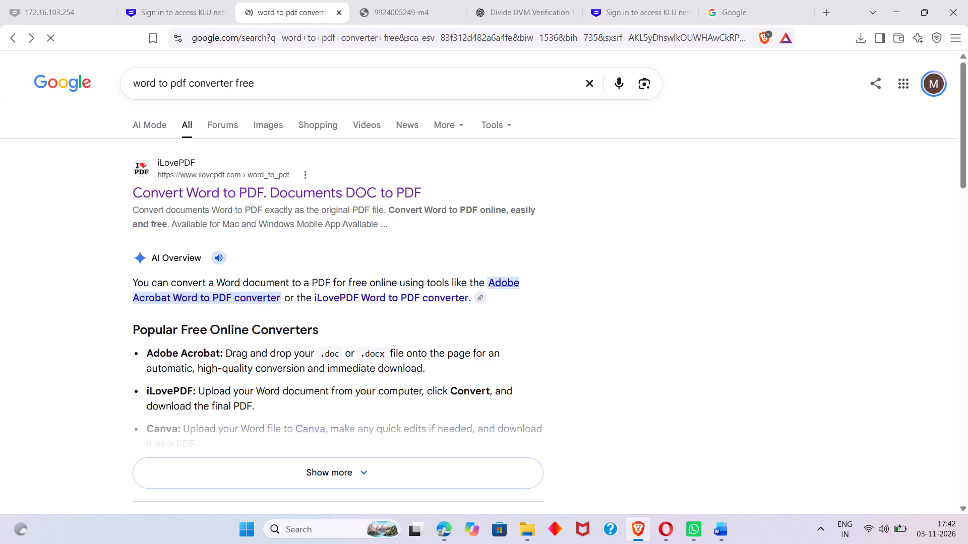
Clear the existing Google query and enter "pdf to word" as the search text.
drag(281, 87, 277, 87)
key(BackSpace)
key(BackSpace)
key(BackSpace)
key(BackSpace)
key(BackSpace)
key(BackSpace)
key(BackSpace)
key(BackSpace)
key(BackSpace)
key(BackSpace)
key(BackSpace)
key(BackSpace)
key(BackSpace)
key(BackSpace)
key(BackSpace)
key(BackSpace)
key(BackSpace)
key(BackSpace)
key(BackSpace)
key(BackSpace)
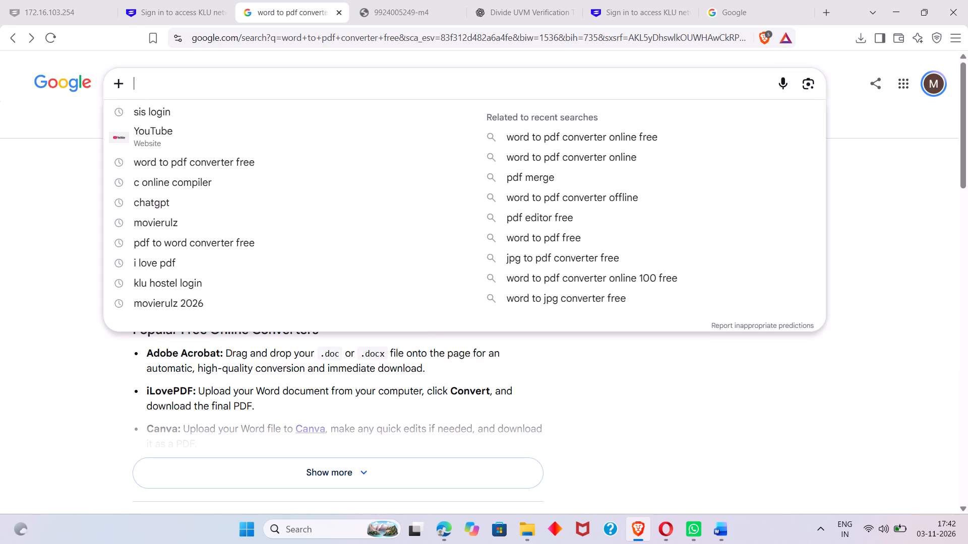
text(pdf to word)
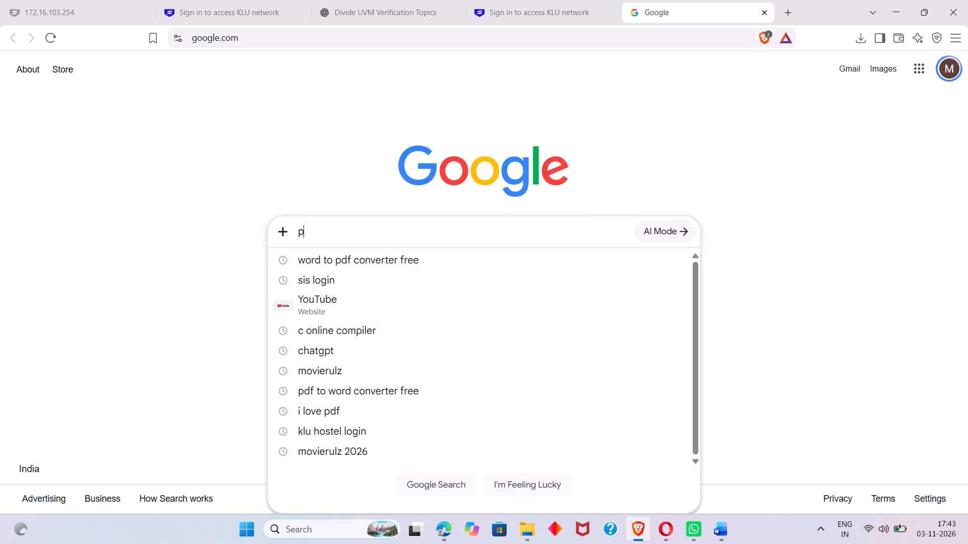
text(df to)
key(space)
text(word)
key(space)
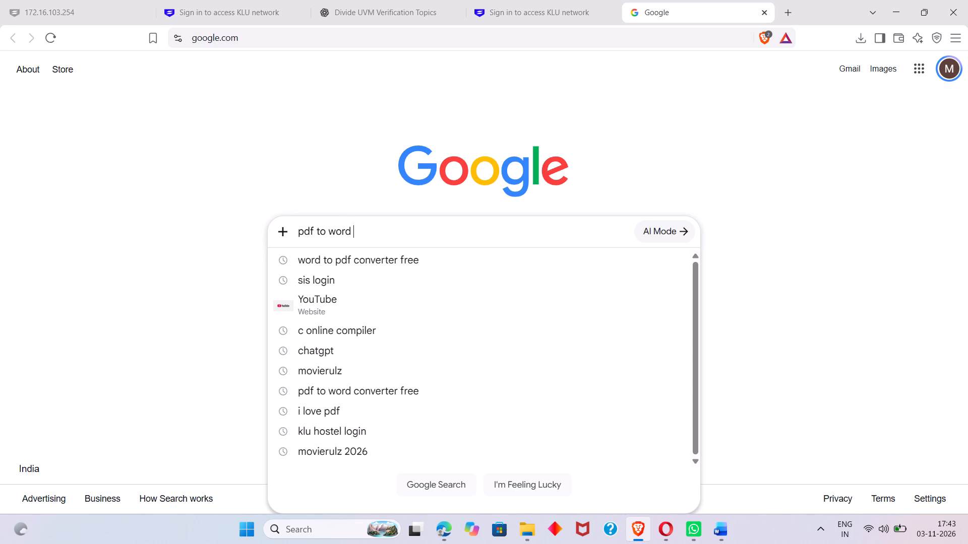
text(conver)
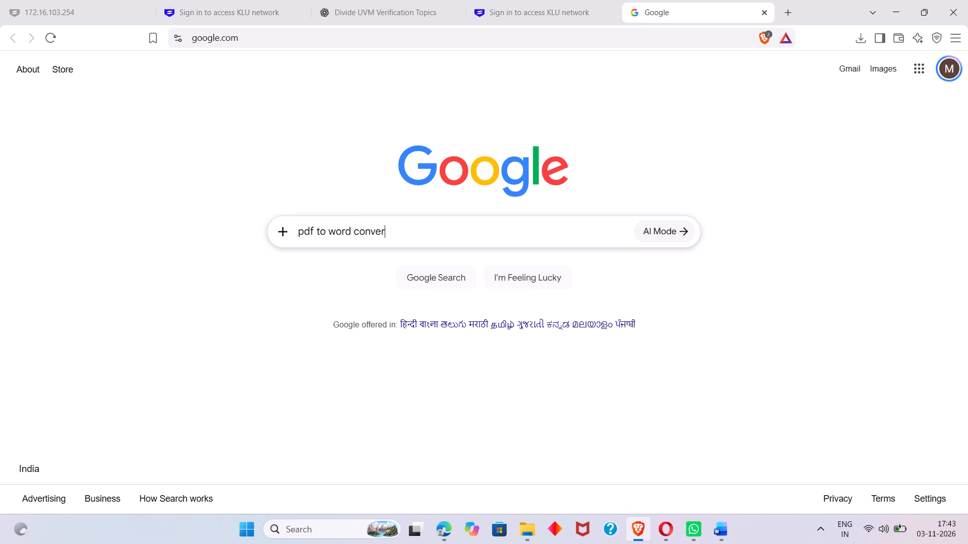
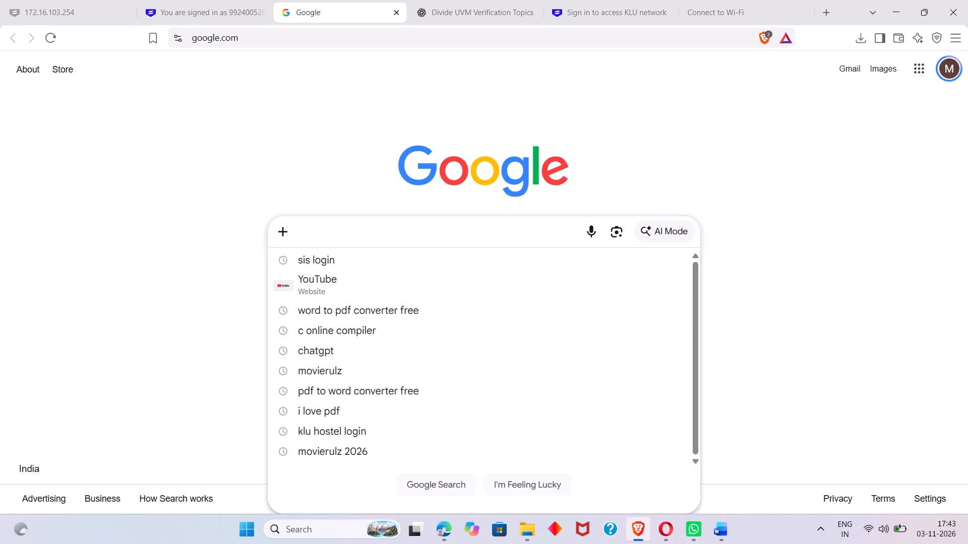
Search Google for "pdf to word converter".
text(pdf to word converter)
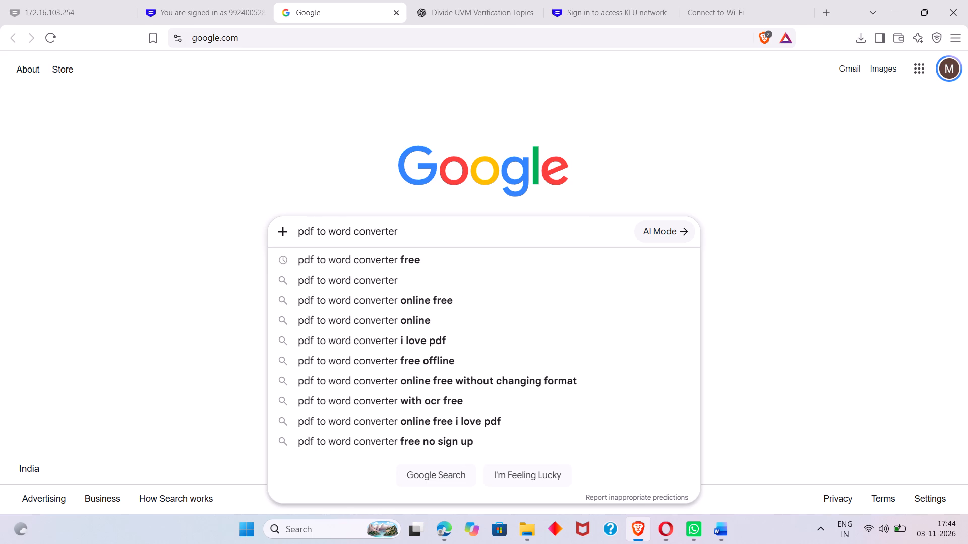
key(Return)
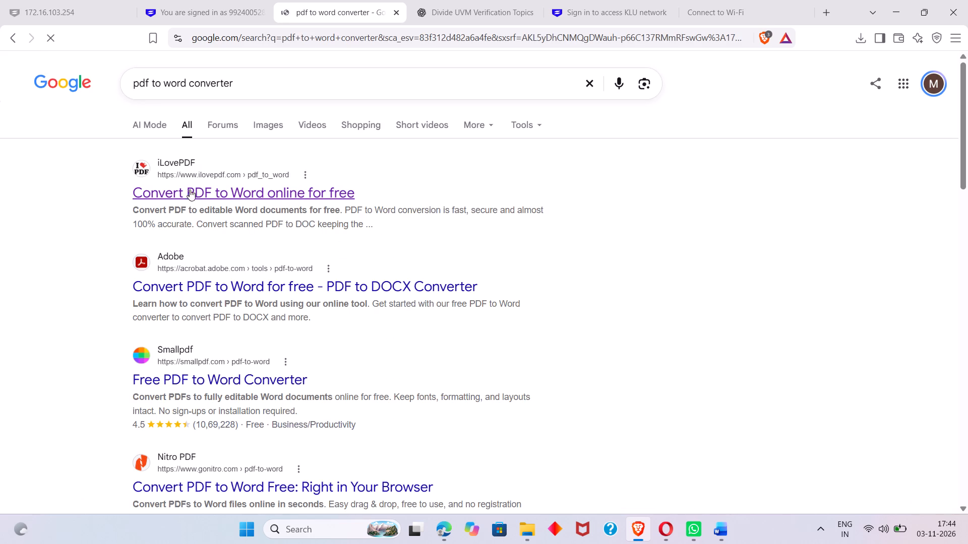
Open iLovePDF's PDF to Word converter, load the m5 PDF named with a student ID from Downloads, and convert it to Word.
click(234, 194)
click(437, 233)
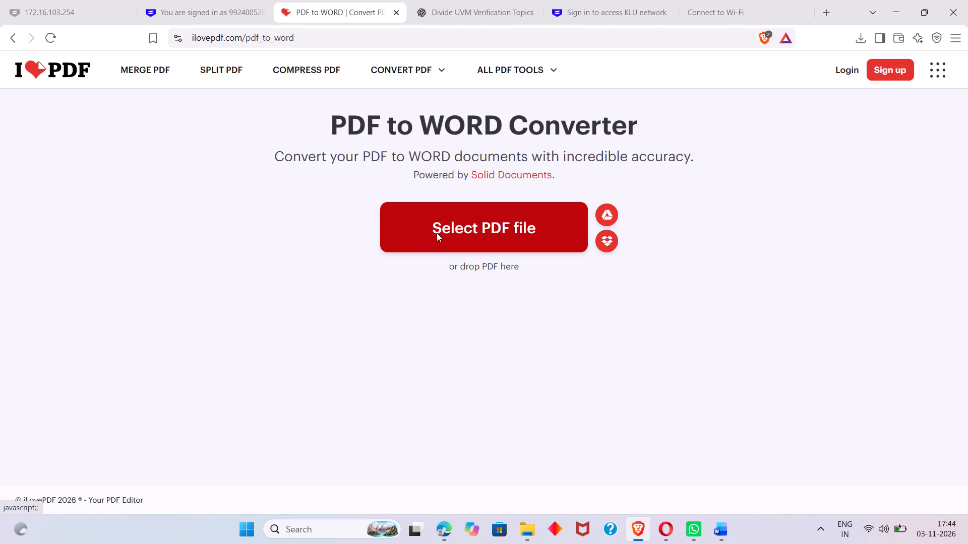
click(180, 113)
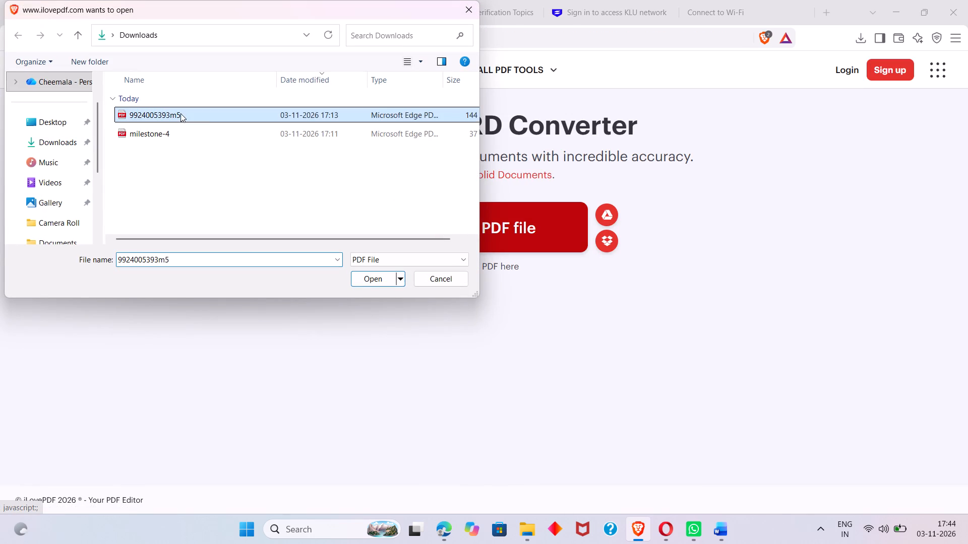
click(375, 279)
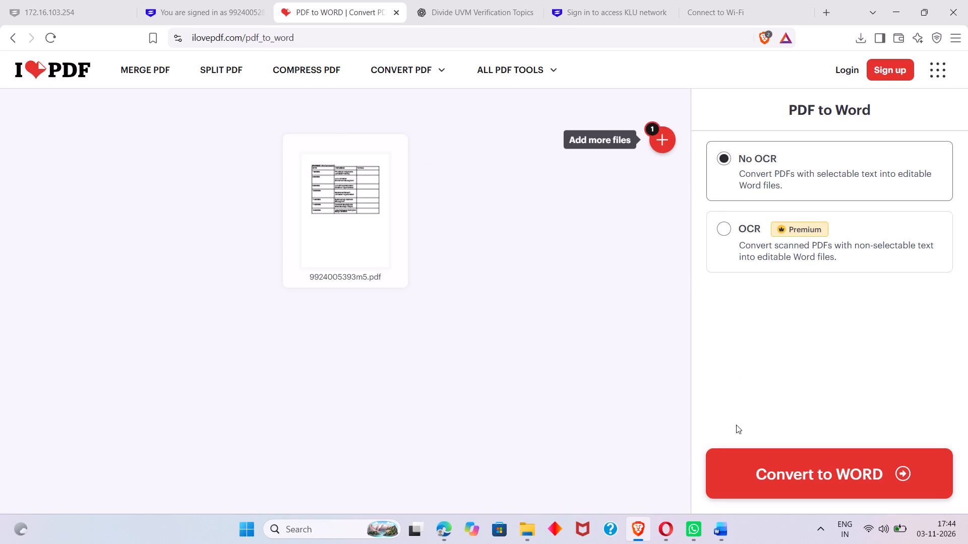
click(753, 465)
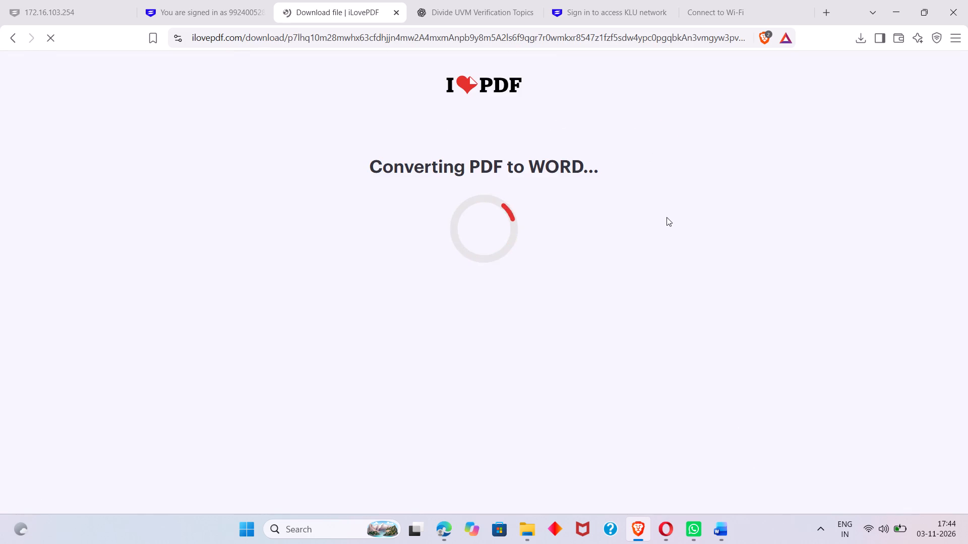
Download the converted Word document and save it in Downloads under the suggested name.
click(491, 158)
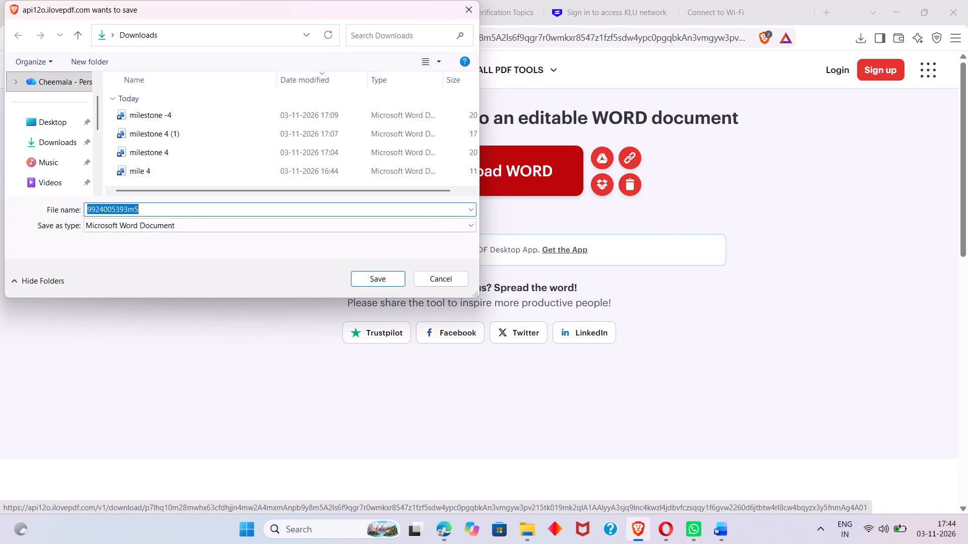
click(391, 281)
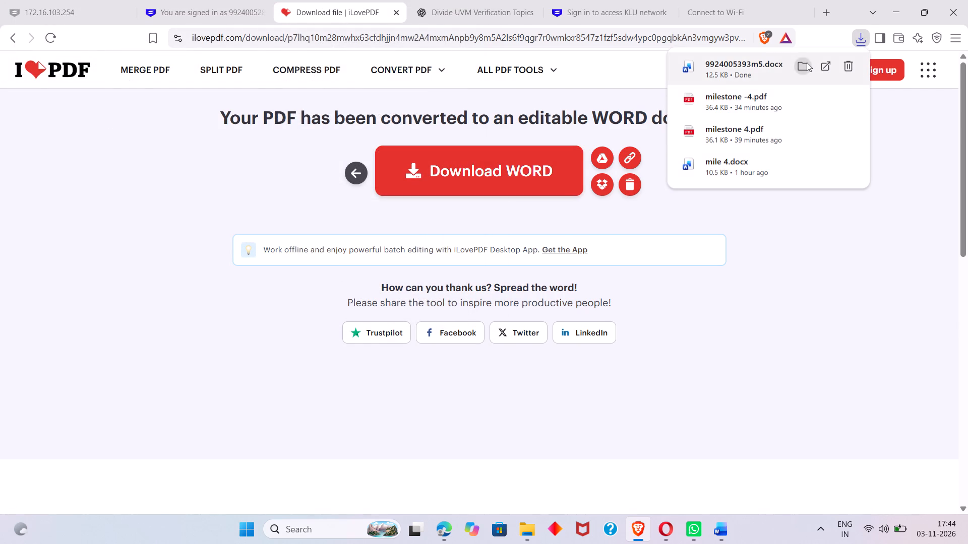
Open the newly downloaded m5 Word document from its Downloads folder and enable editing in Word.
click(807, 62)
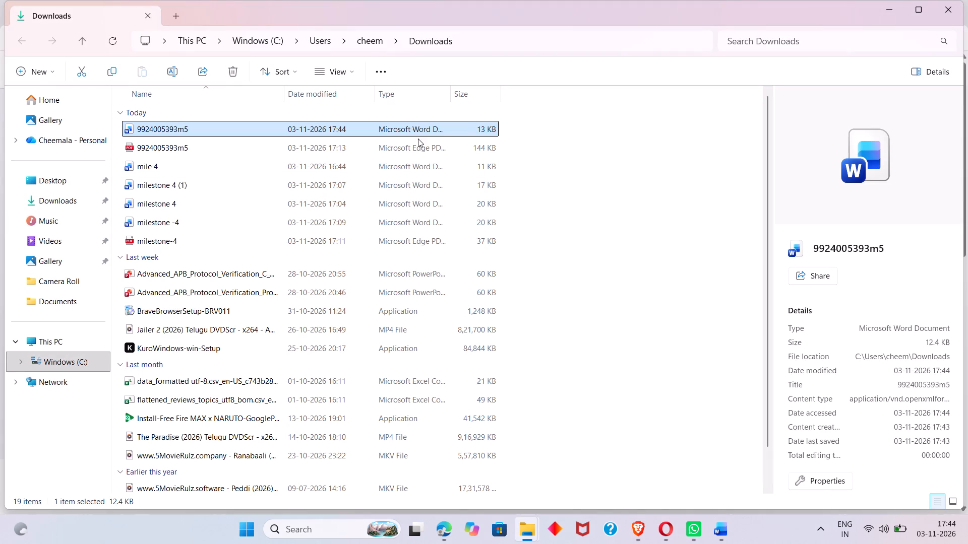
double_click(411, 131)
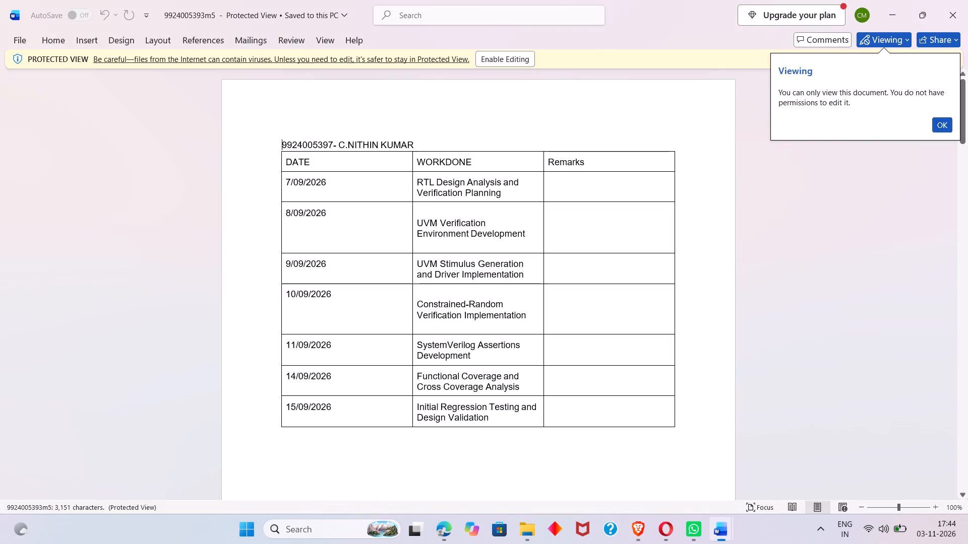
click(510, 65)
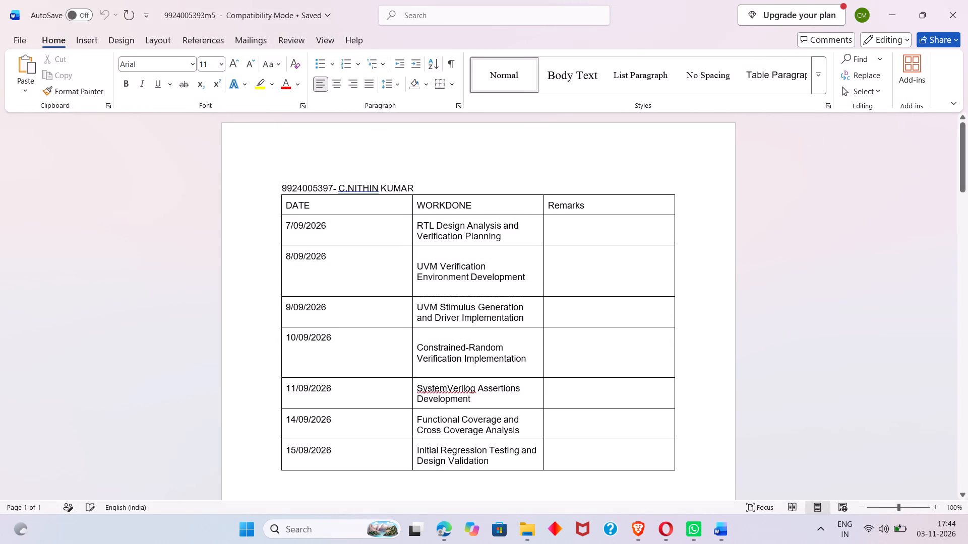
Replace the student ID and name in the line above the work-done table with the other student's ID and capitalised name.
click(427, 187)
key(BackSpace)
key(BackSpace)
key(BackSpace)
key(BackSpace)
key(BackSpace)
key(BackSpace)
key(BackSpace)
key(BackSpace)
key(BackSpace)
key(BackSpace)
key(BackSpace)
key(BackSpace)
key(BackSpace)
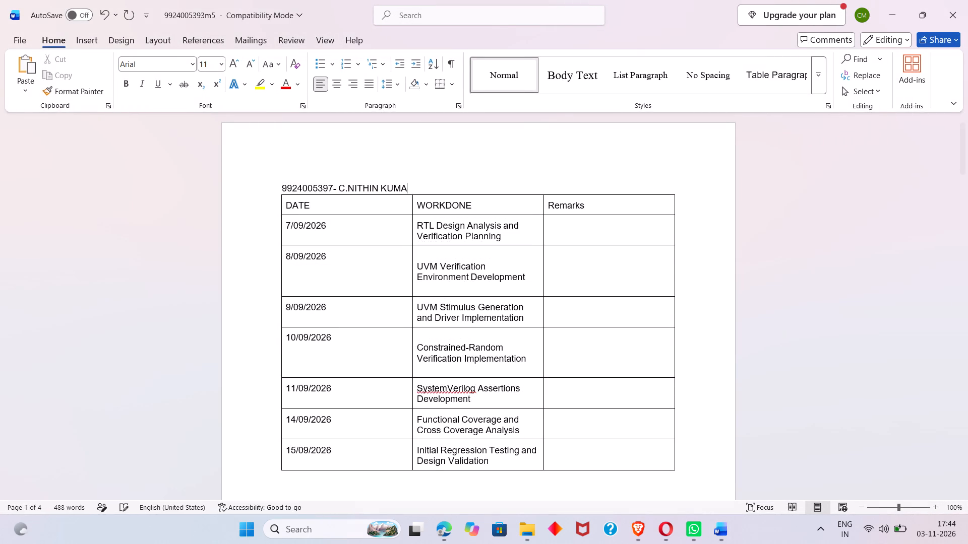
key(BackSpace)
key(BackSpace)
key(BackSpace)
key(BackSpace)
key(BackSpace)
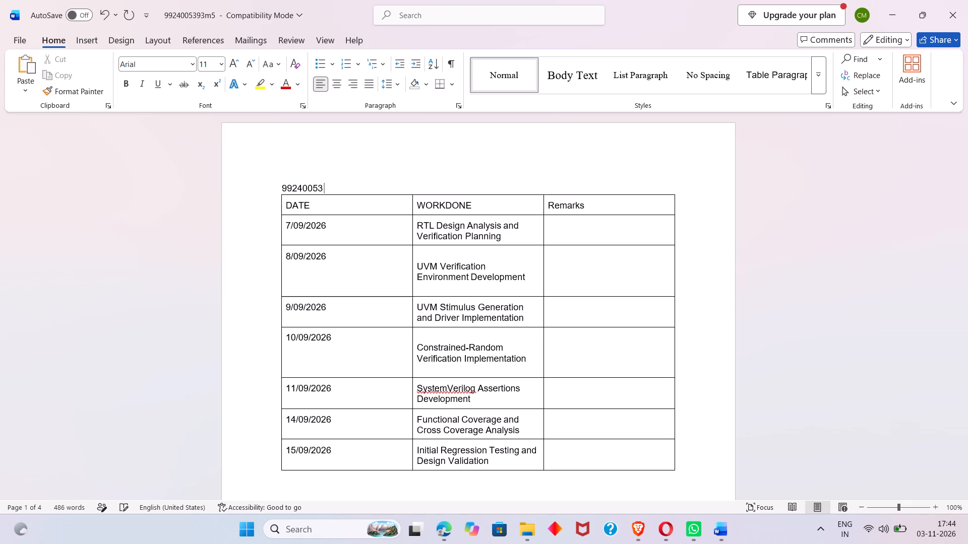
key(BackSpace)
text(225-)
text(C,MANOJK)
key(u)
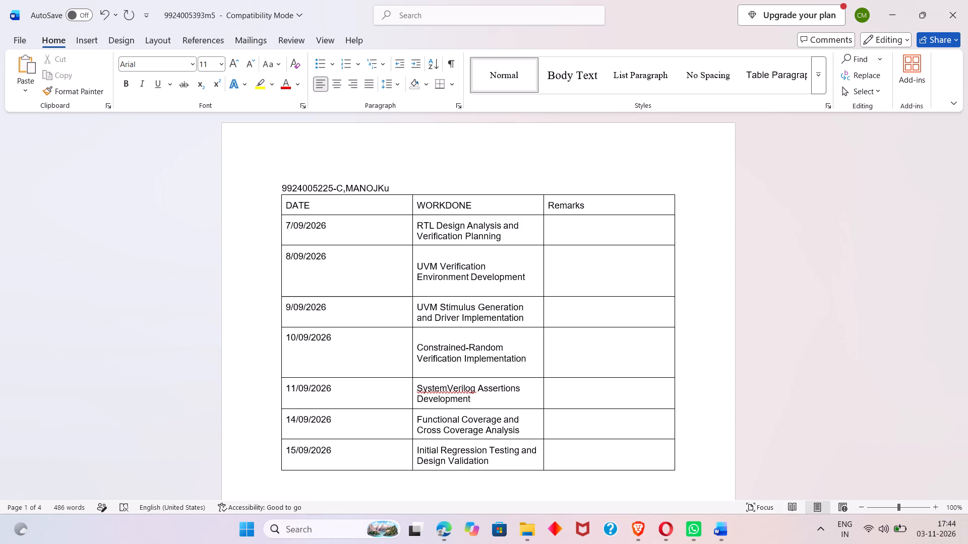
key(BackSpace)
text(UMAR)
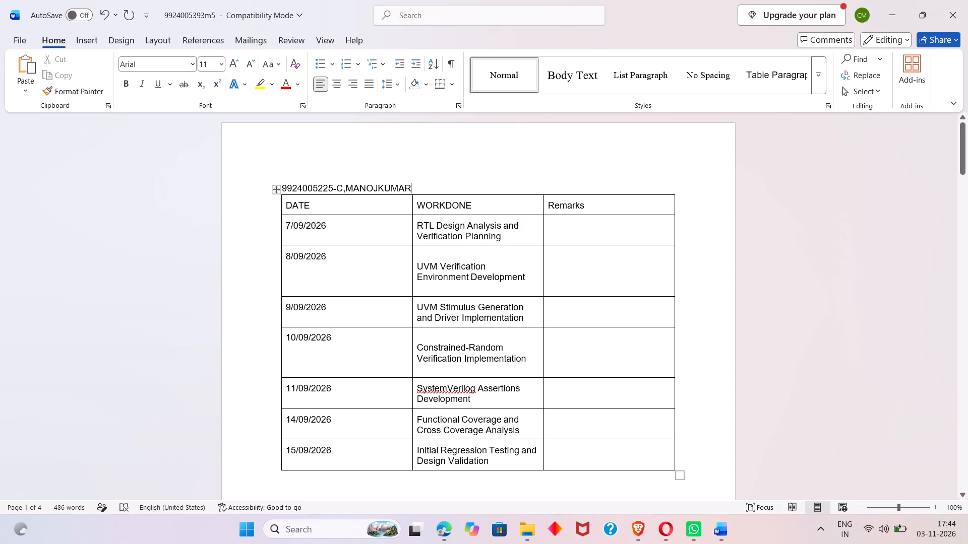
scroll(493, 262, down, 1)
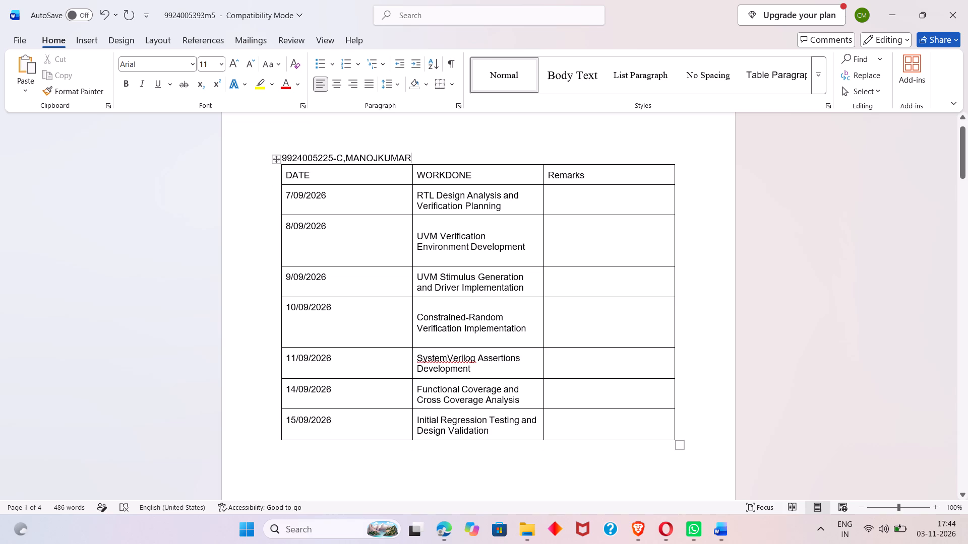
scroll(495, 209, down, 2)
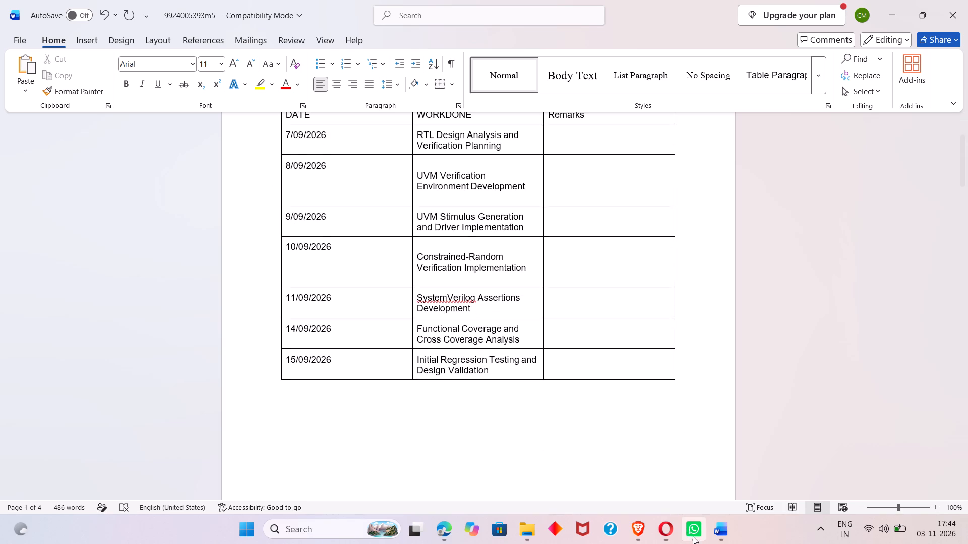
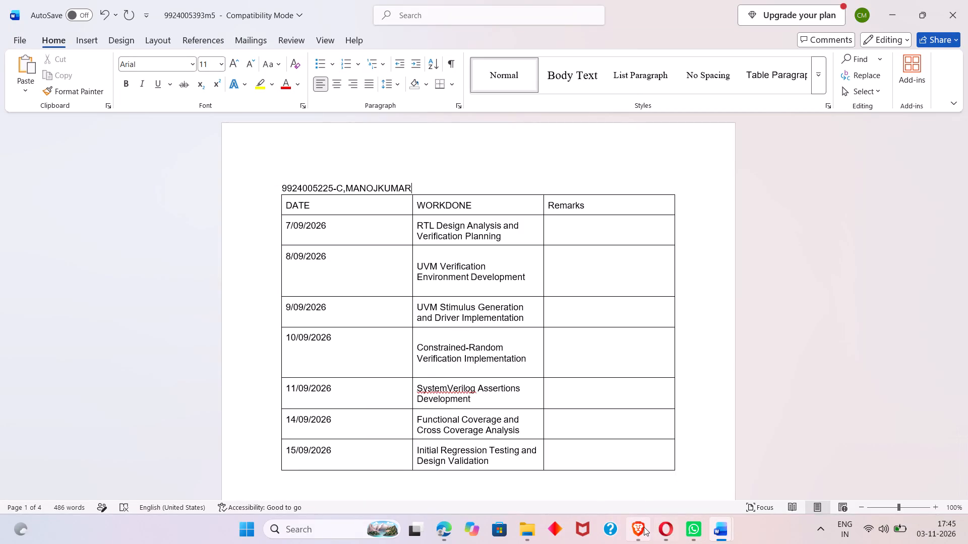
click(630, 498)
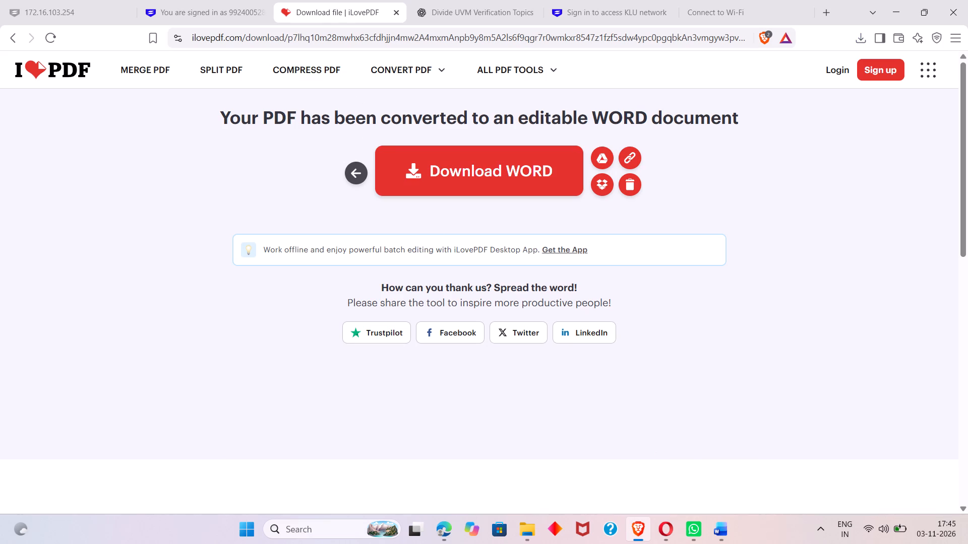
click(459, 14)
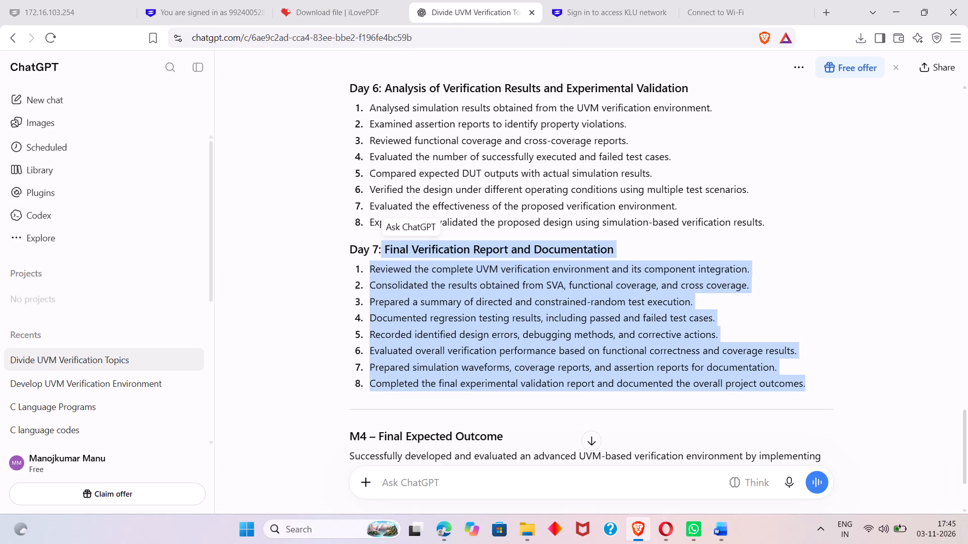
click(438, 477)
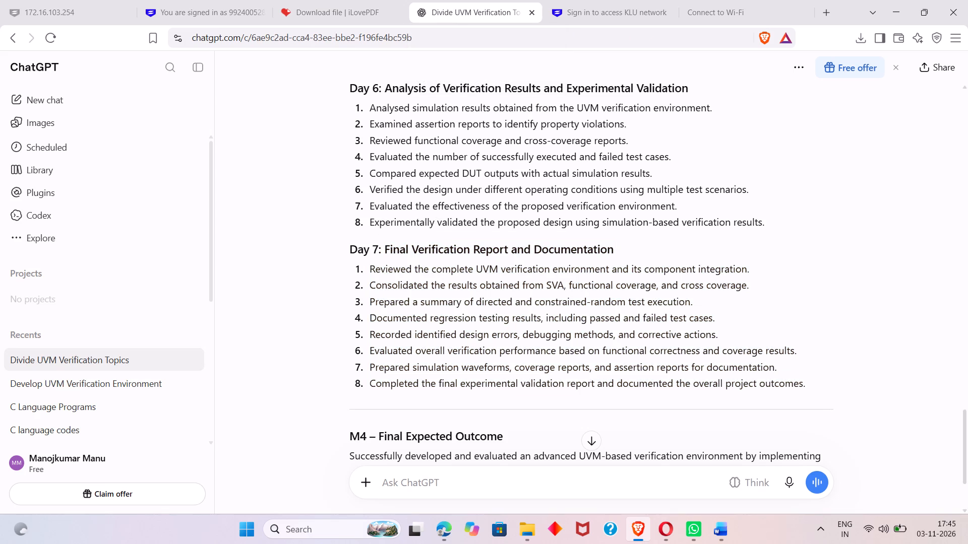
key(ctrl+v)
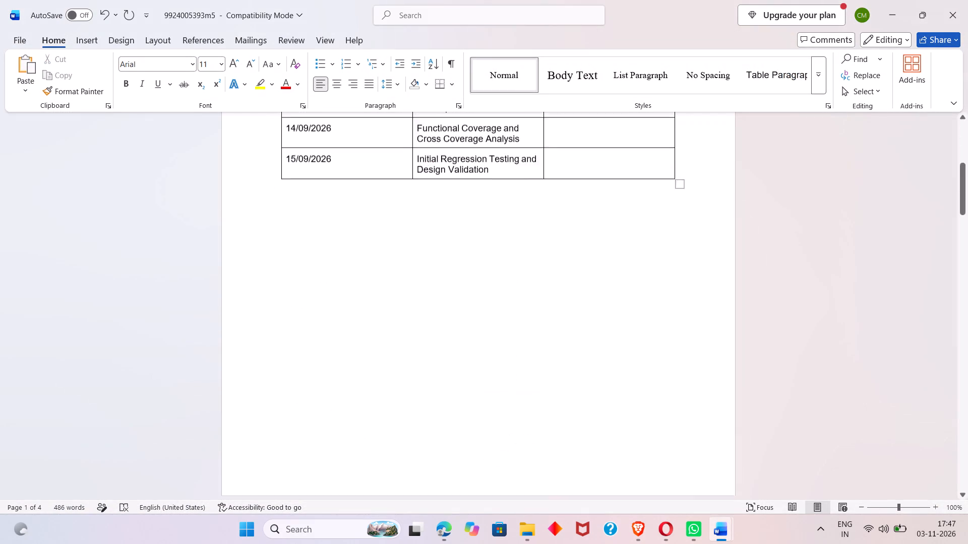
scroll(482, 261, down, 9)
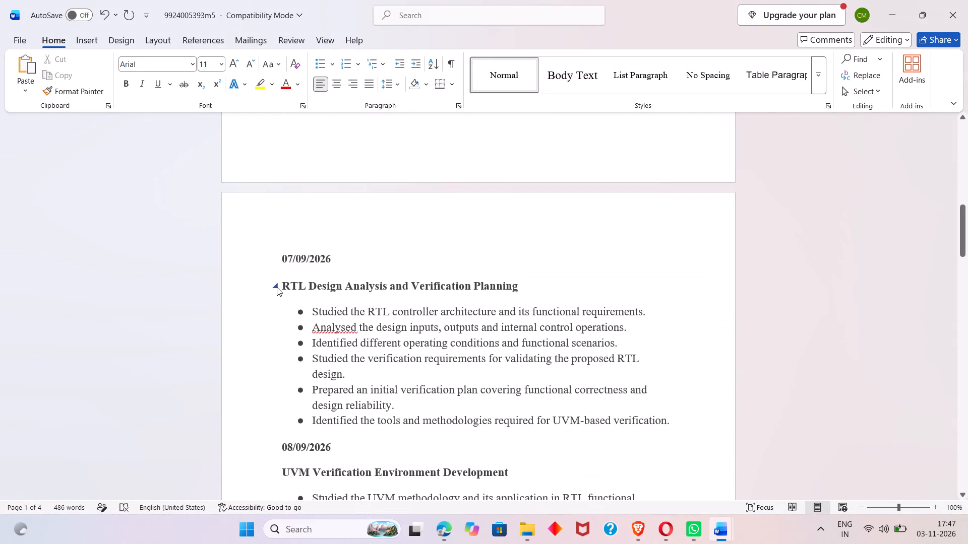
drag(264, 282, 527, 418)
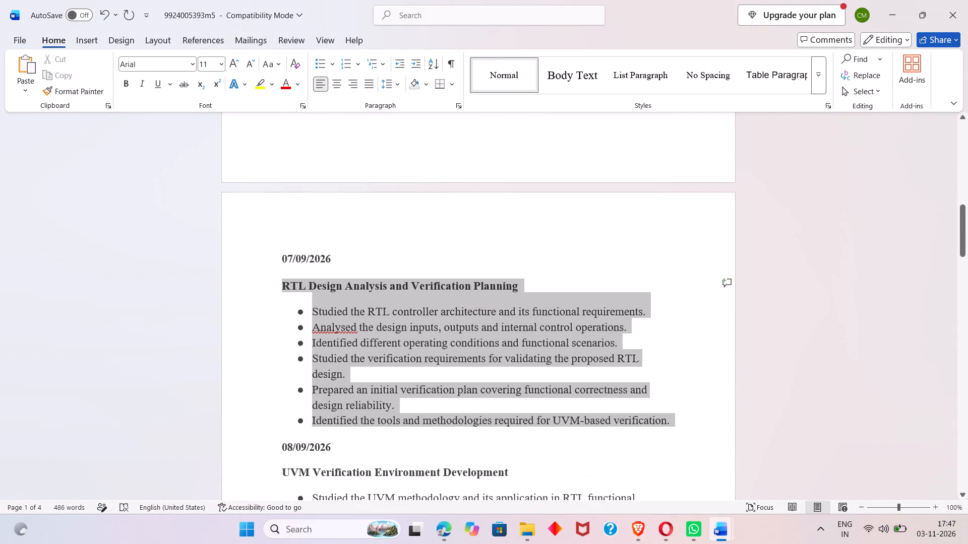
drag(527, 418, 580, 425)
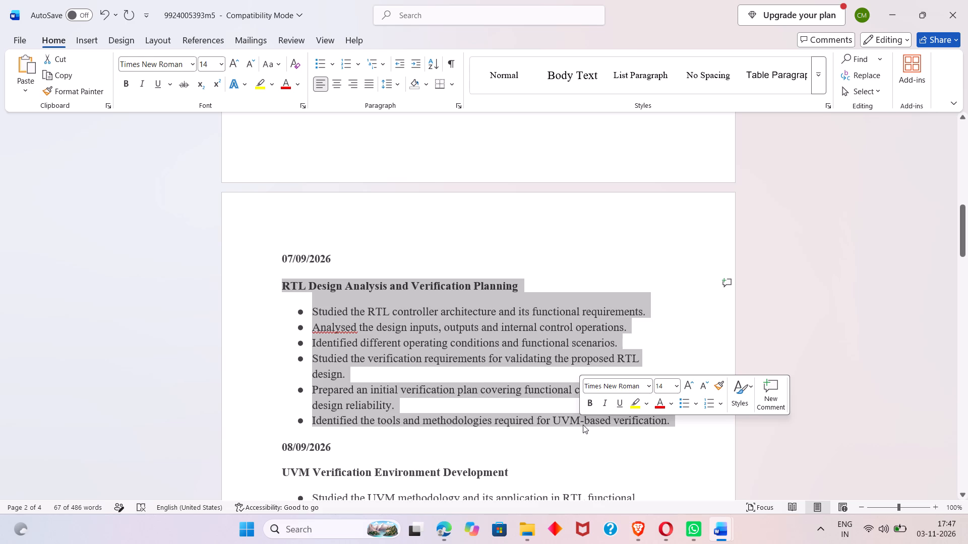
key(BackSpace)
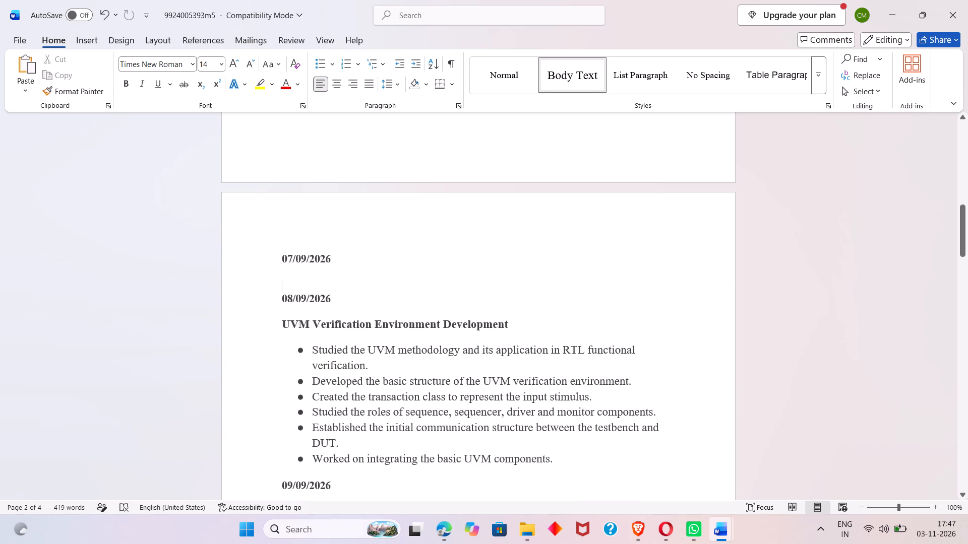
key(ctrl+v)
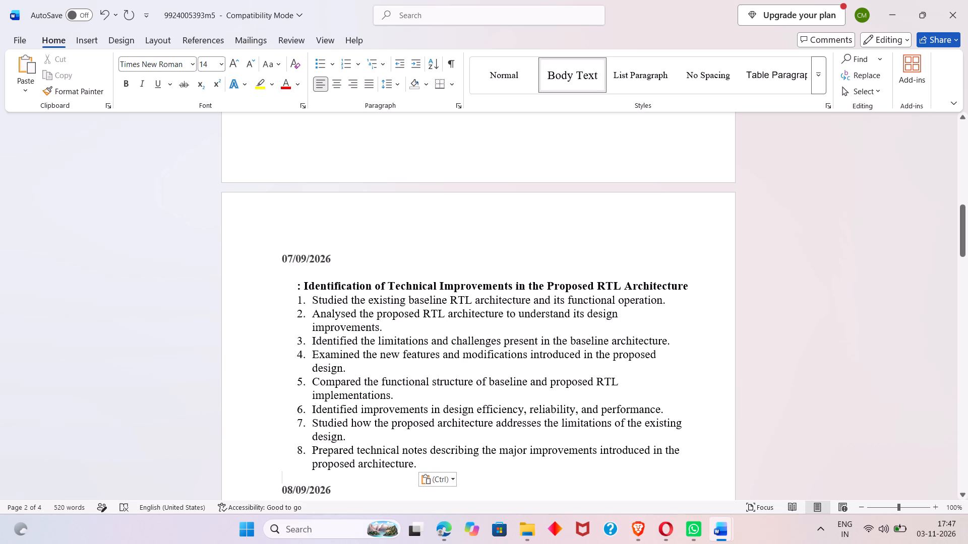
Insert a blank line between the title Identification of Technical Improvements in the Proposed RTL Architecture and its first point.
click(691, 286)
key(Return)
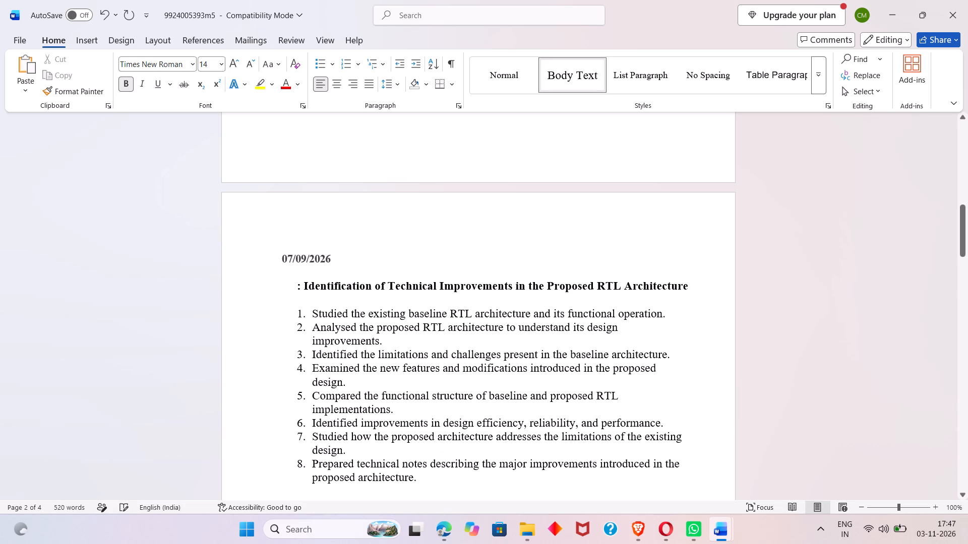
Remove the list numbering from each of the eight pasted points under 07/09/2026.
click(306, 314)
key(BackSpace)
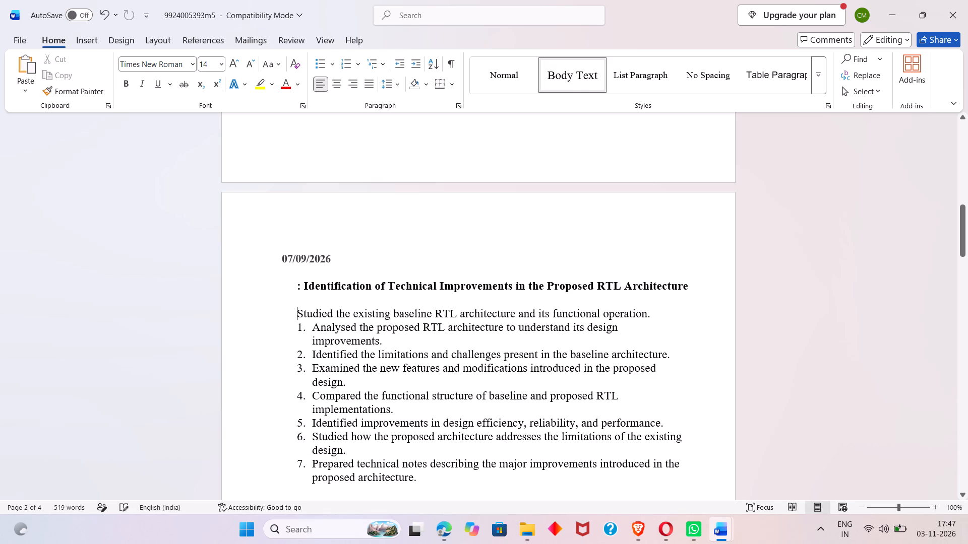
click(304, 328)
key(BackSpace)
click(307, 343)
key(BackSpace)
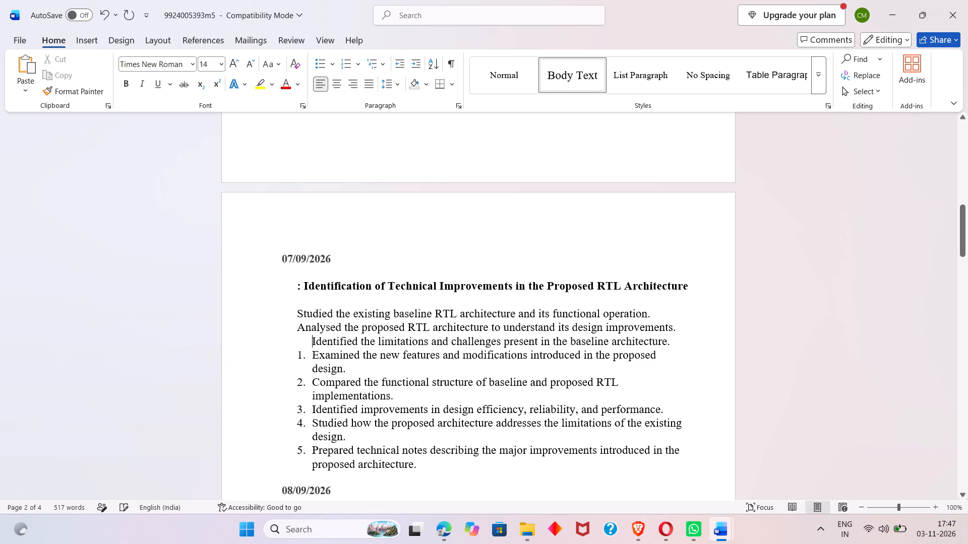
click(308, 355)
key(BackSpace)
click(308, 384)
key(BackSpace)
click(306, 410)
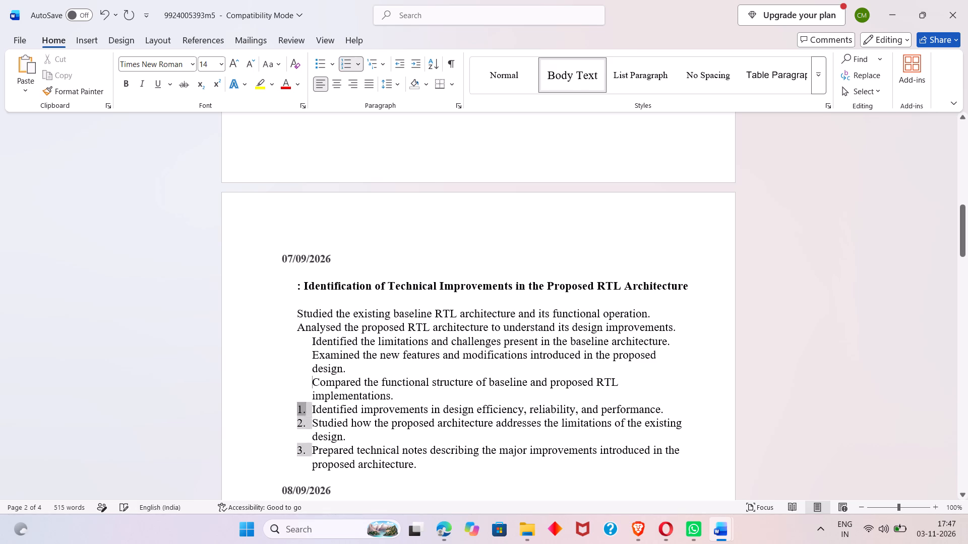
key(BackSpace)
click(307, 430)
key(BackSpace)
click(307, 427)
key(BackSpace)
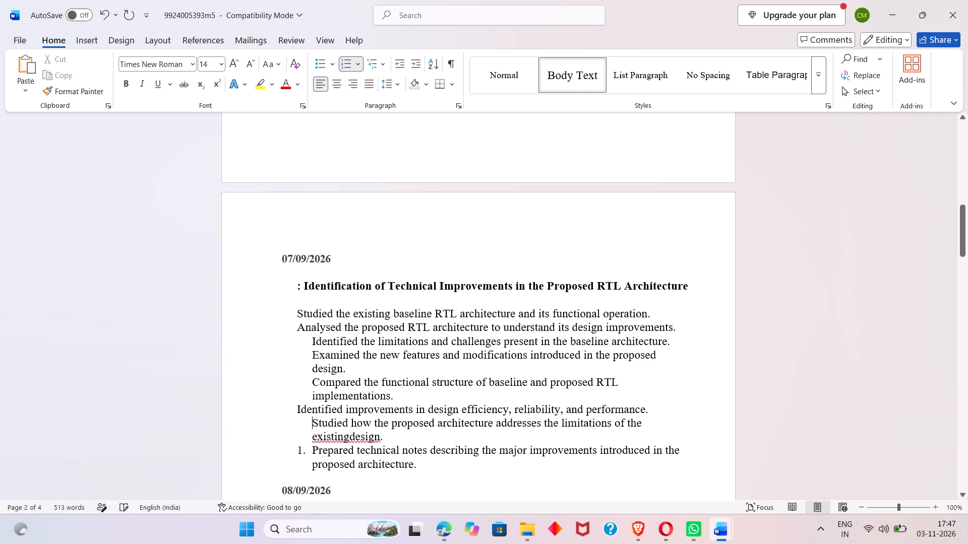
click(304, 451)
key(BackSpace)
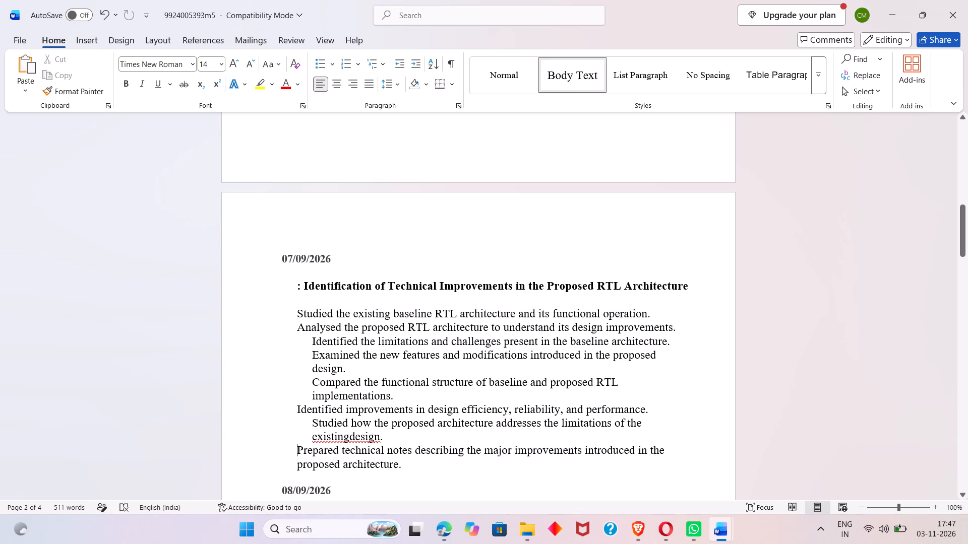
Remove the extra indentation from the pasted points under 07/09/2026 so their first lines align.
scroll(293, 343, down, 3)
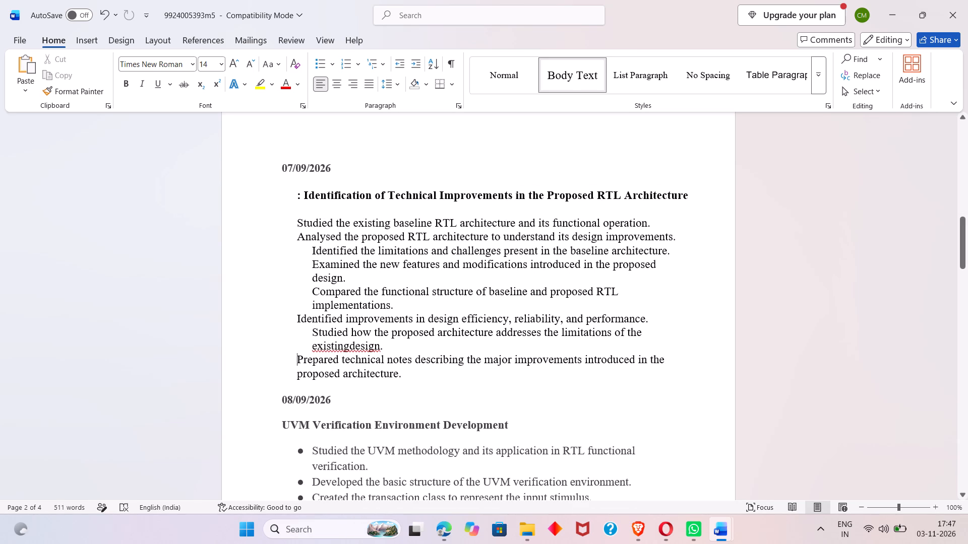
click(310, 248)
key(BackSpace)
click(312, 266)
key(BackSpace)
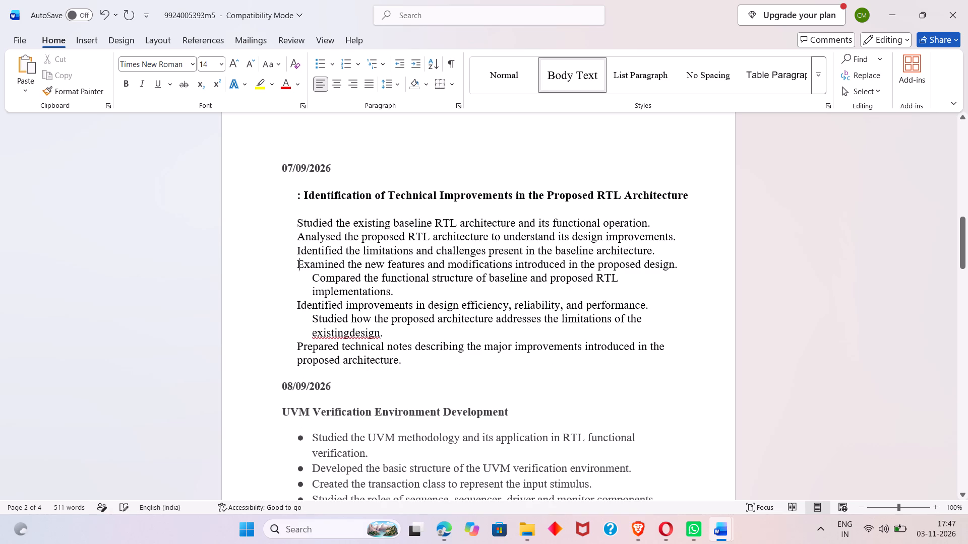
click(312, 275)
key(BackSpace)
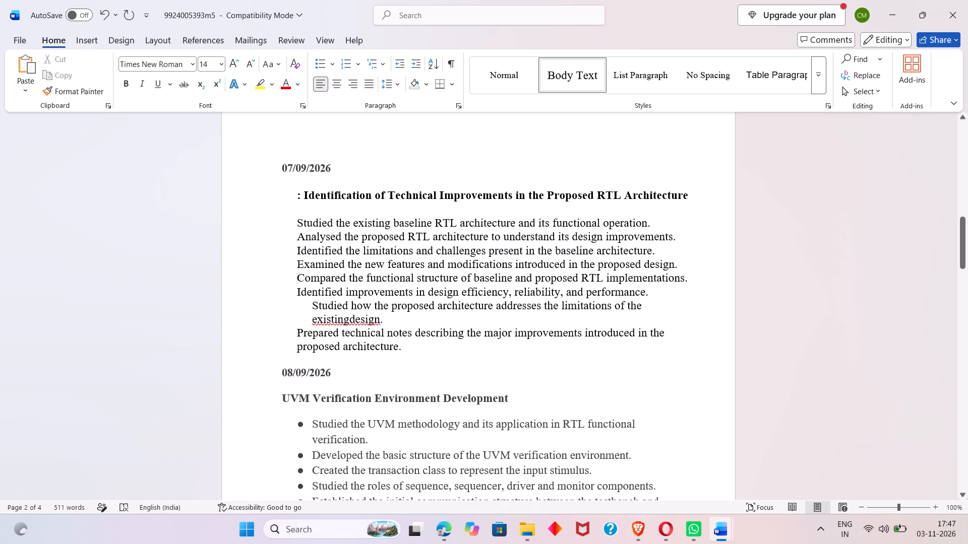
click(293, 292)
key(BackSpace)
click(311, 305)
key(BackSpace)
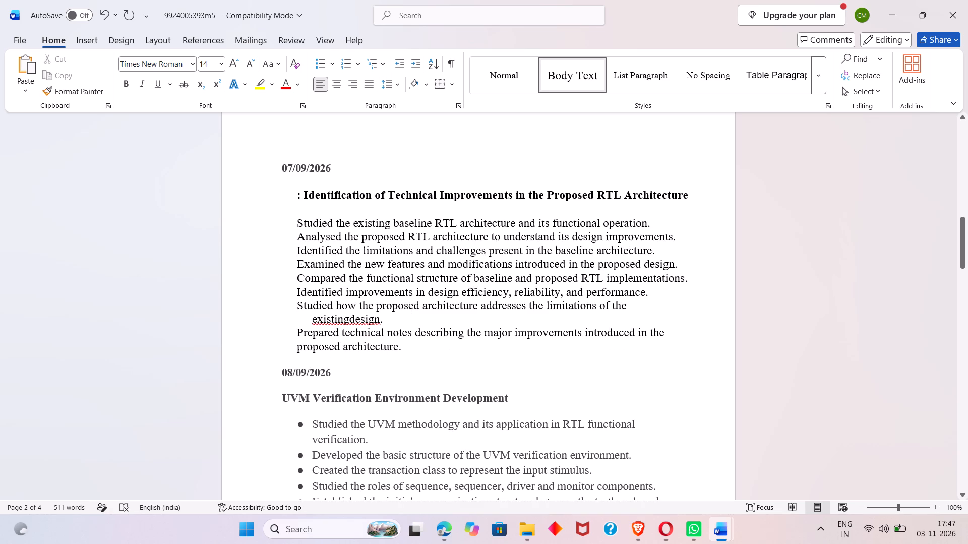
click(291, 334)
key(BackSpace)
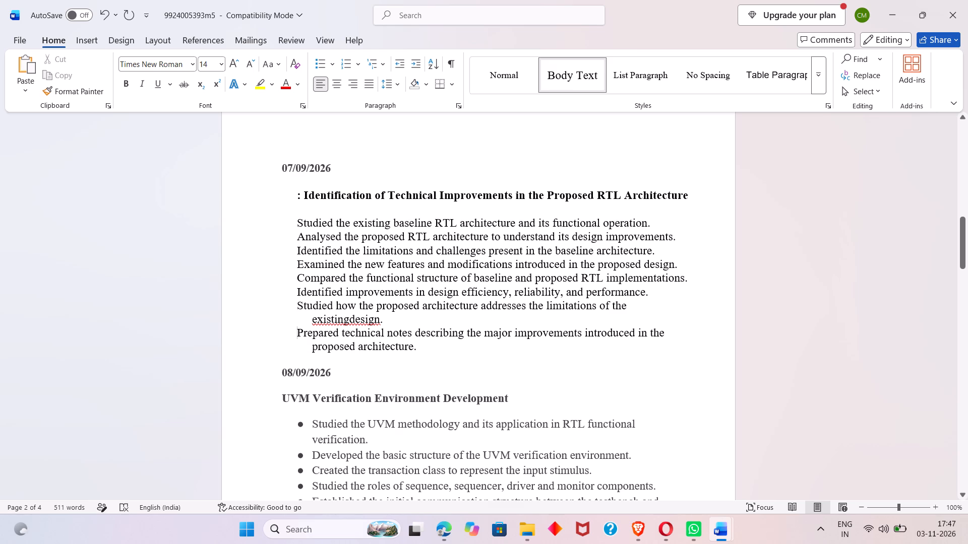
Delete the colon in front of the title Identification of Technical Improvements in the Proposed RTL Architecture.
scroll(353, 244, down, 5)
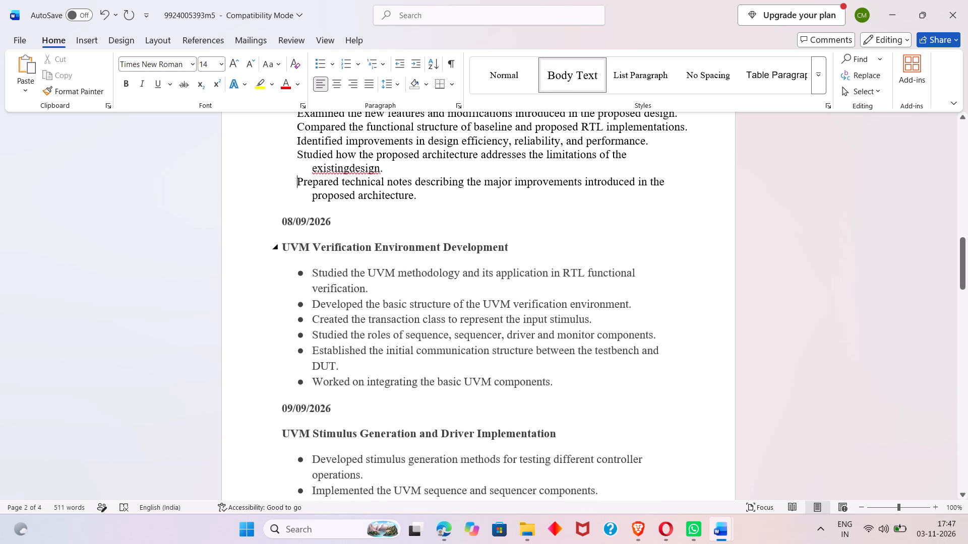
scroll(492, 244, up, 8)
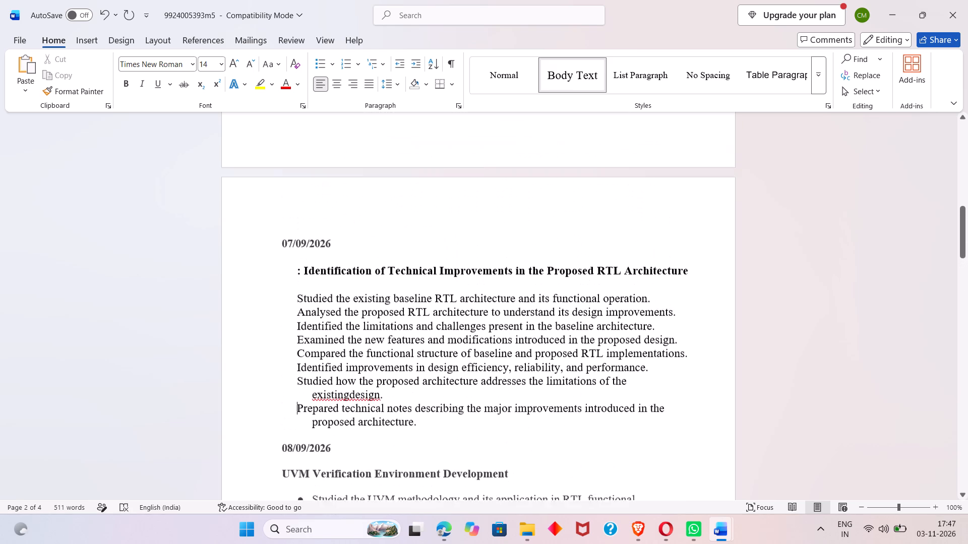
scroll(406, 283, up, 9)
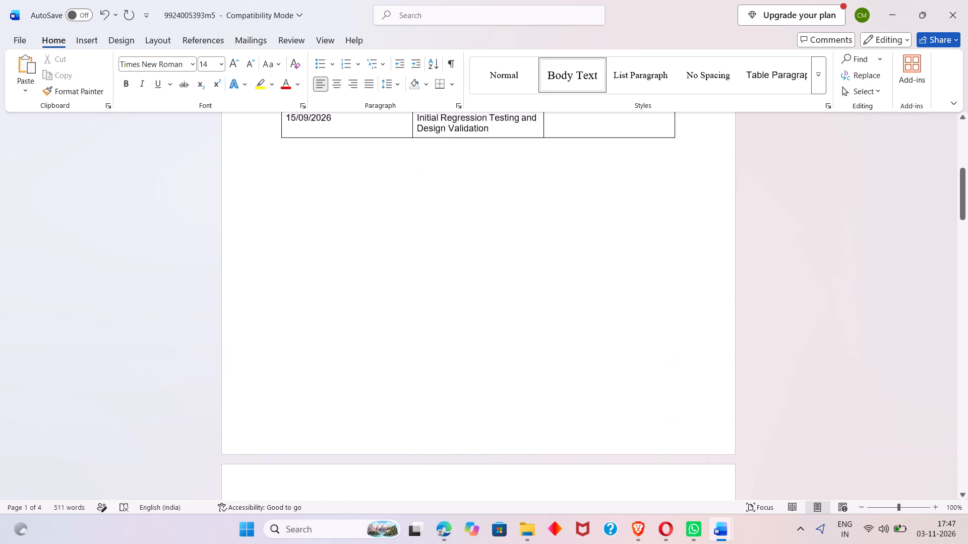
scroll(410, 283, down, 6)
click(300, 377)
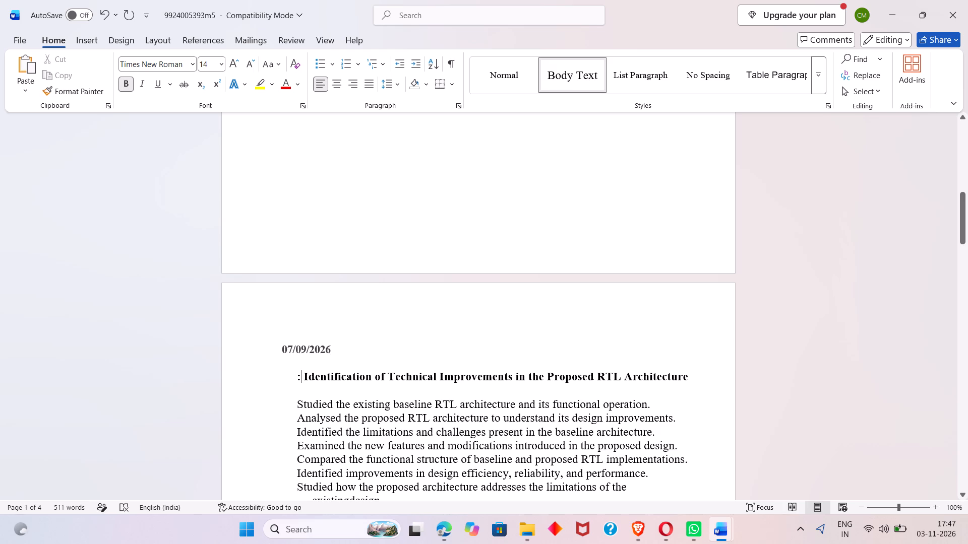
key(BackSpace)
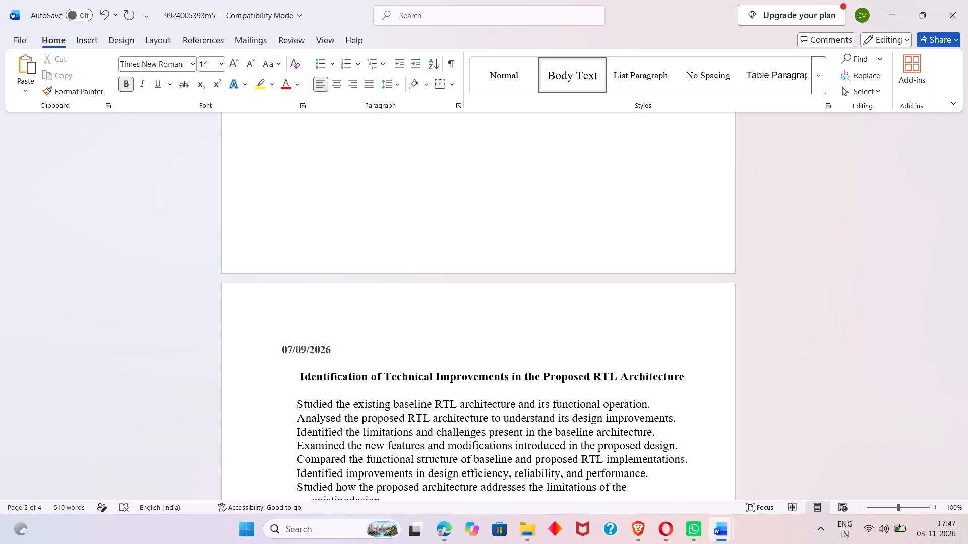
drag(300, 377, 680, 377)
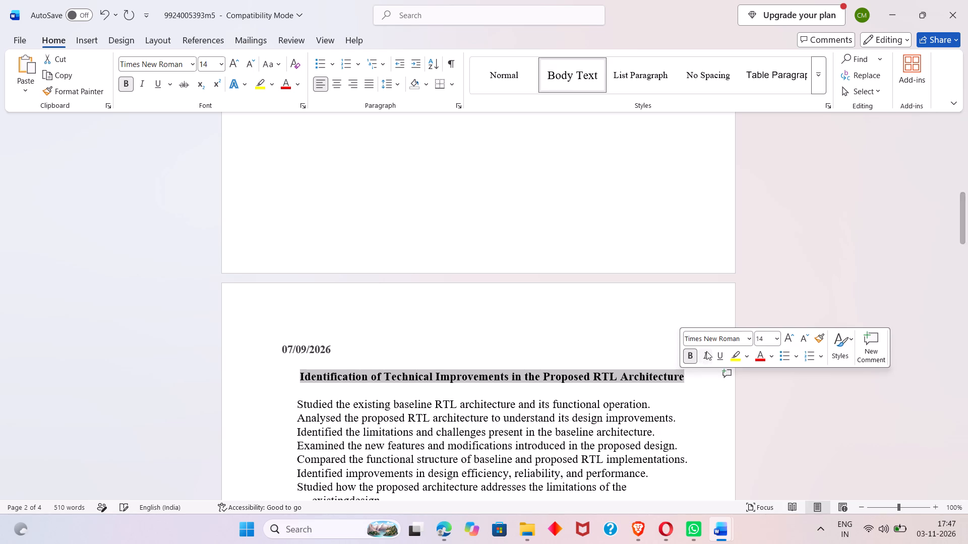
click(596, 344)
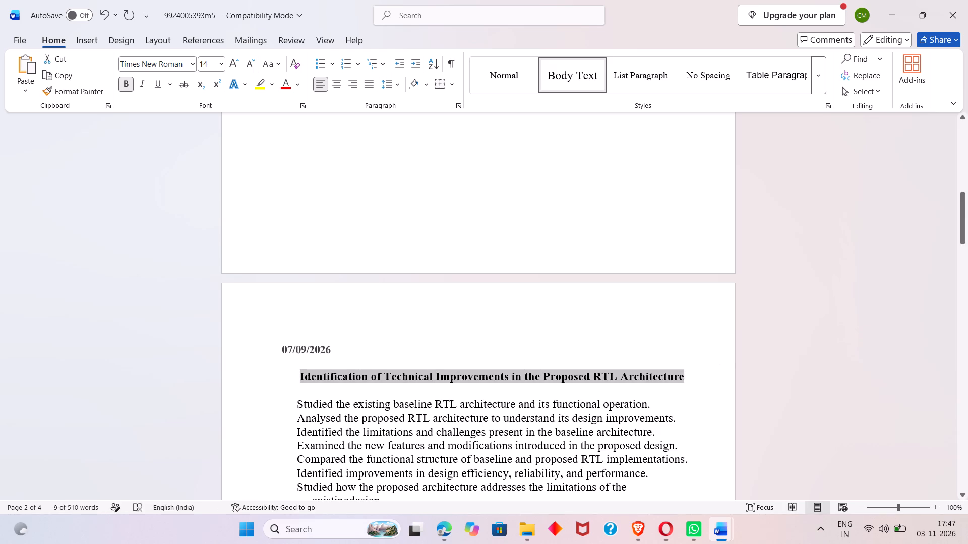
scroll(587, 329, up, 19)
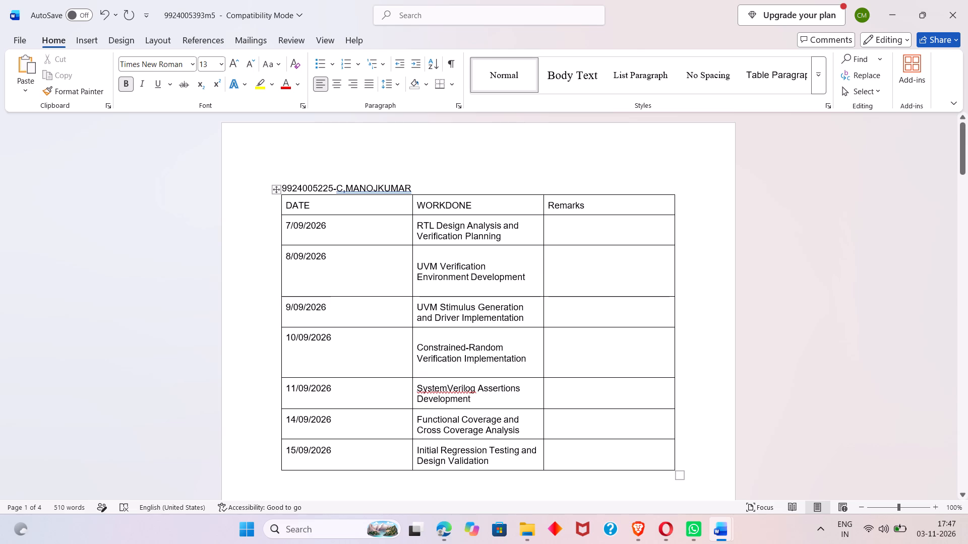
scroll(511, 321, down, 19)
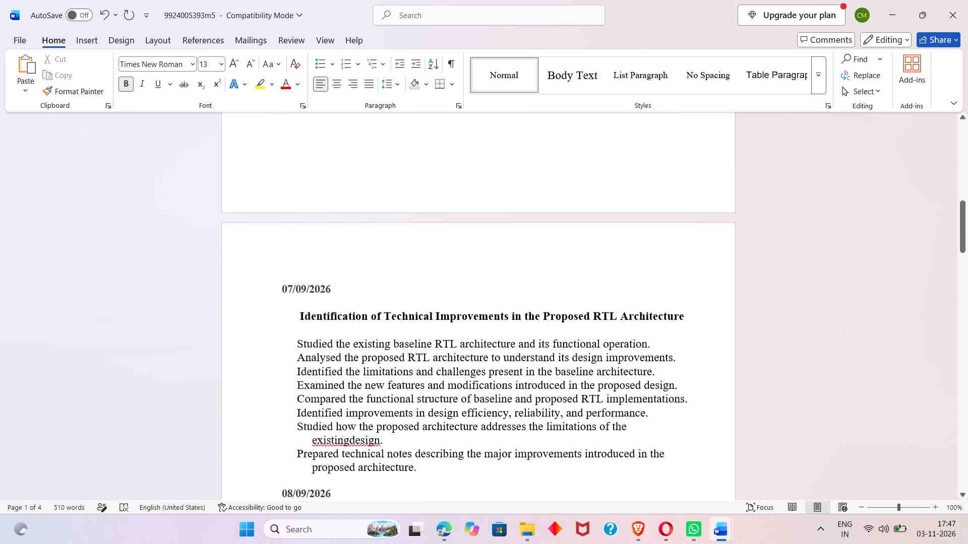
Delete all eight points beneath the Identification of Technical Improvements title, keeping the title under 07/09/2026.
drag(289, 343, 433, 463)
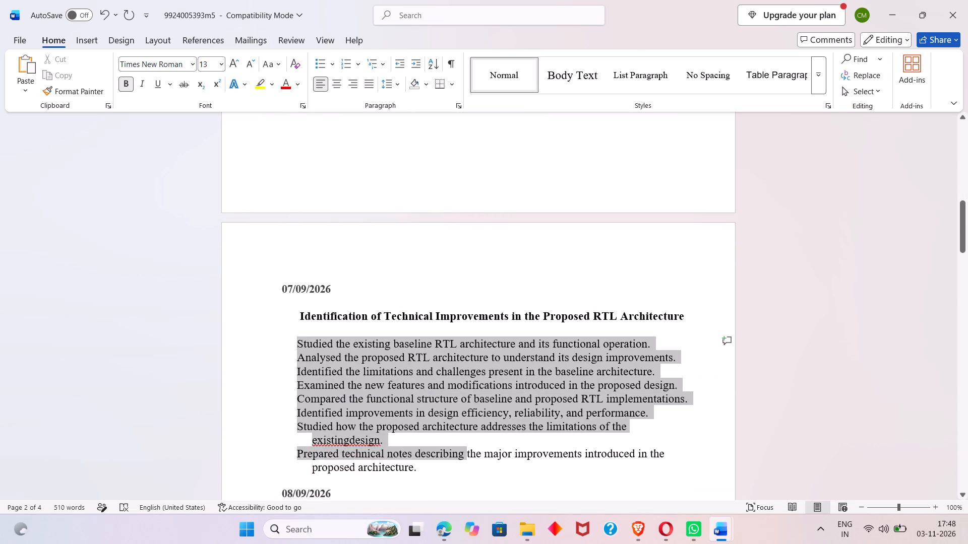
drag(433, 463, 461, 418)
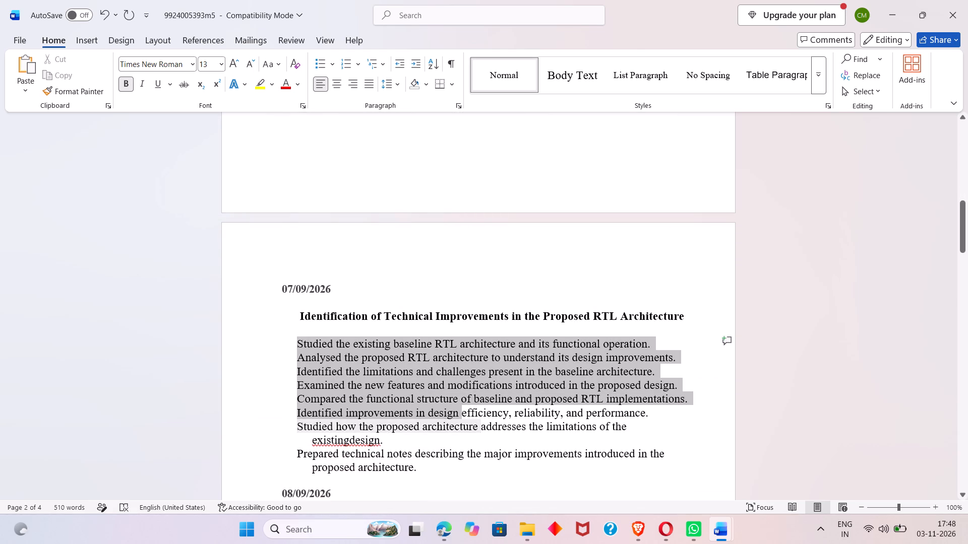
drag(461, 418, 505, 474)
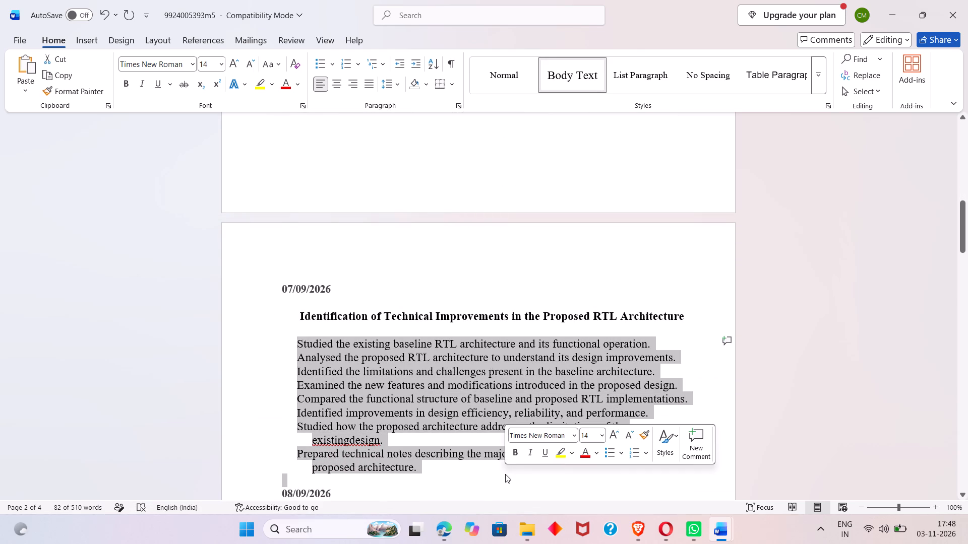
key(BackSpace)
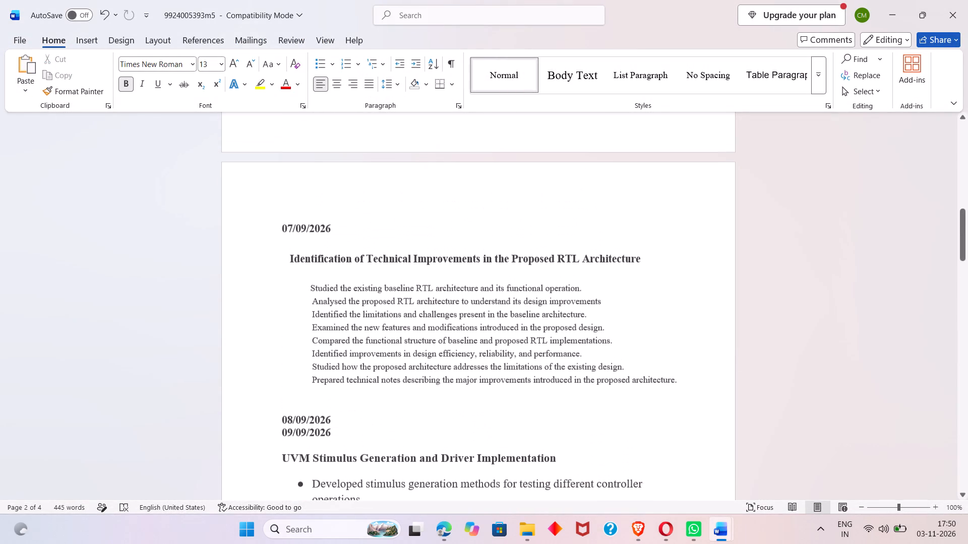
scroll(367, 313, down, 2)
click(334, 361)
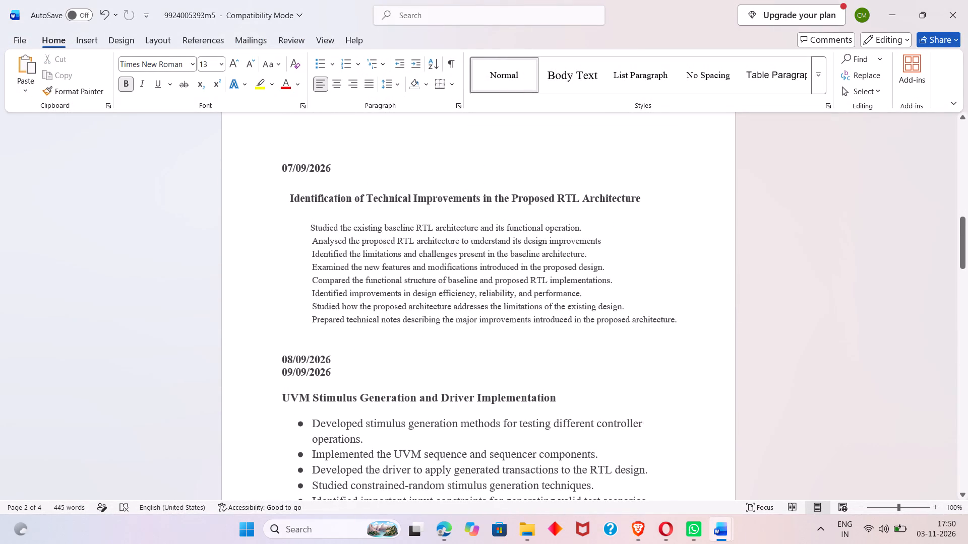
key(Return)
key(Return)
key(Return)
key(space)
key(space)
key(space)
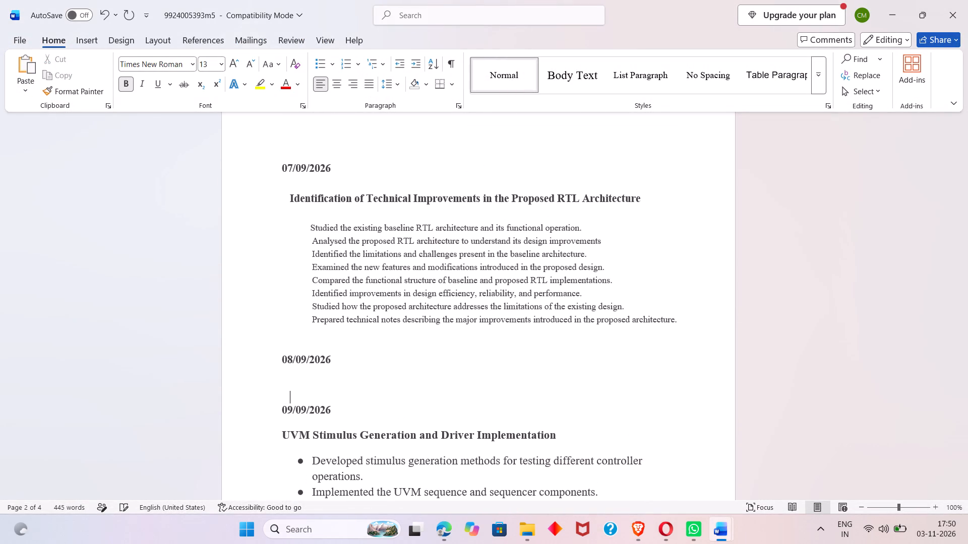
key(space)
key(space)
key(space)
key(space)
key(ctrl+v)
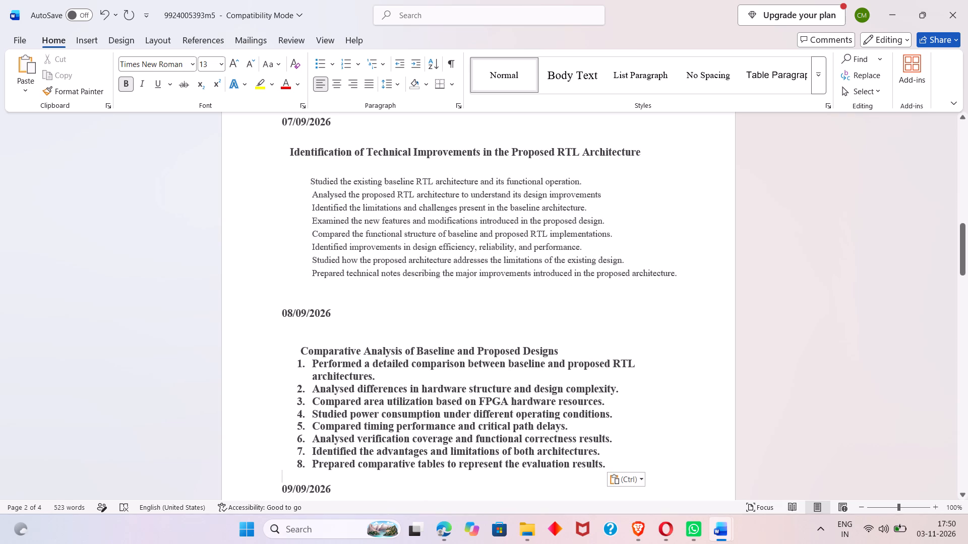
Insert a blank line between the Comparative Analysis of Baseline and Proposed Designs title and its numbered points.
click(562, 353)
key(Return)
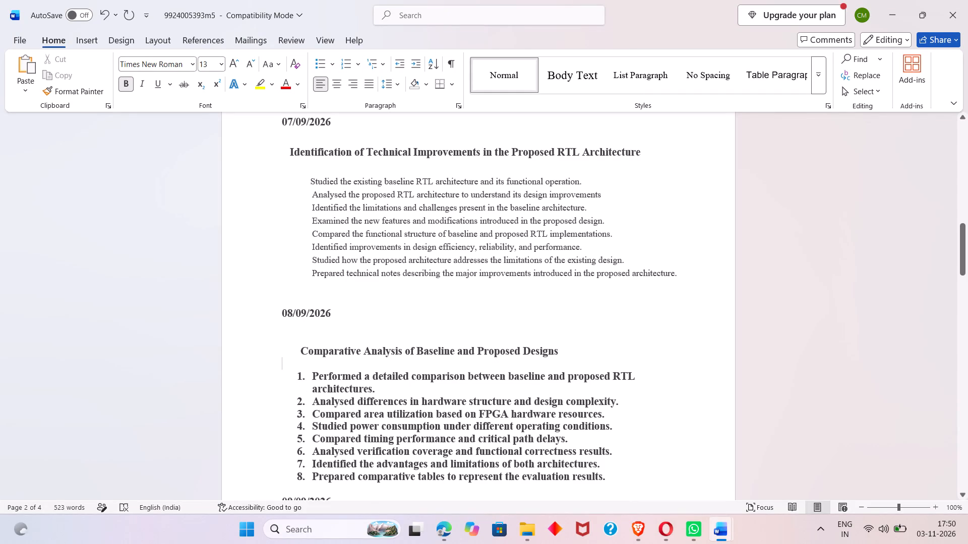
drag(295, 354, 582, 353)
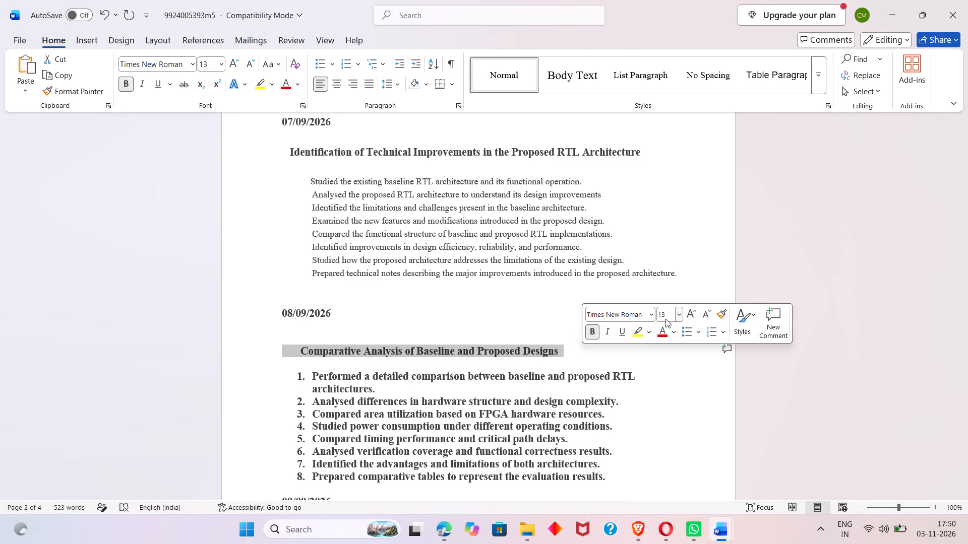
click(606, 356)
Remove the bold formatting from the eight numbered points under 08/09/2026 and set their font size to 11.
drag(310, 367, 311, 370)
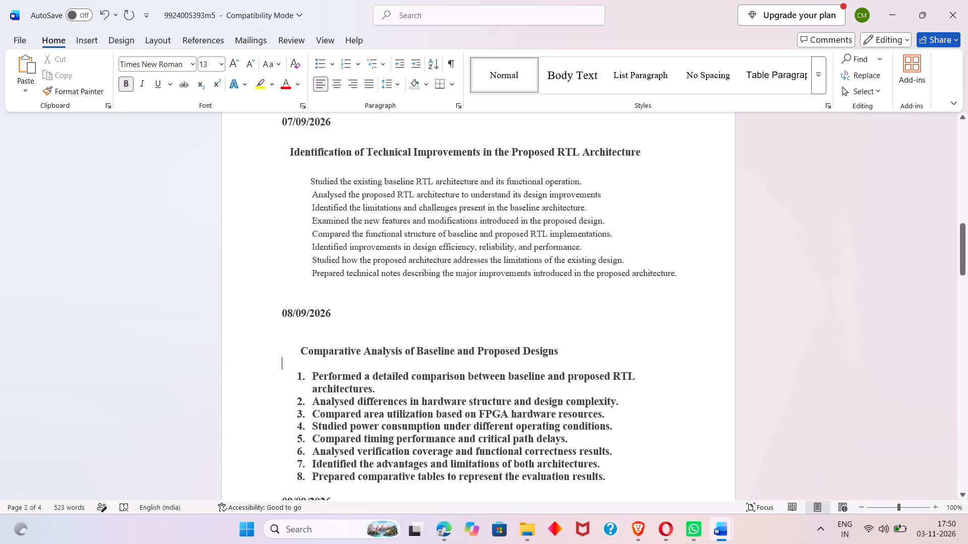
drag(311, 370, 607, 454)
scroll(472, 434, down, 1)
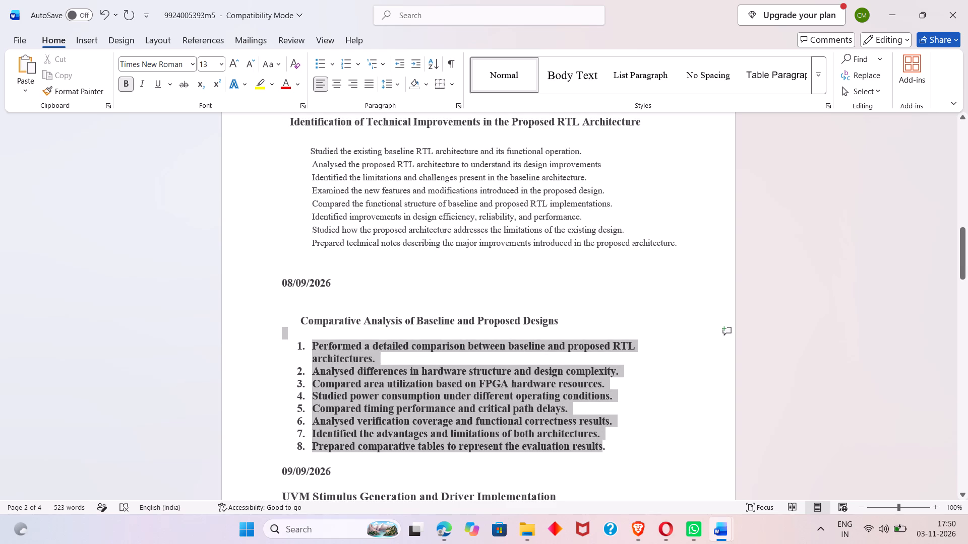
drag(607, 454, 610, 453)
click(623, 429)
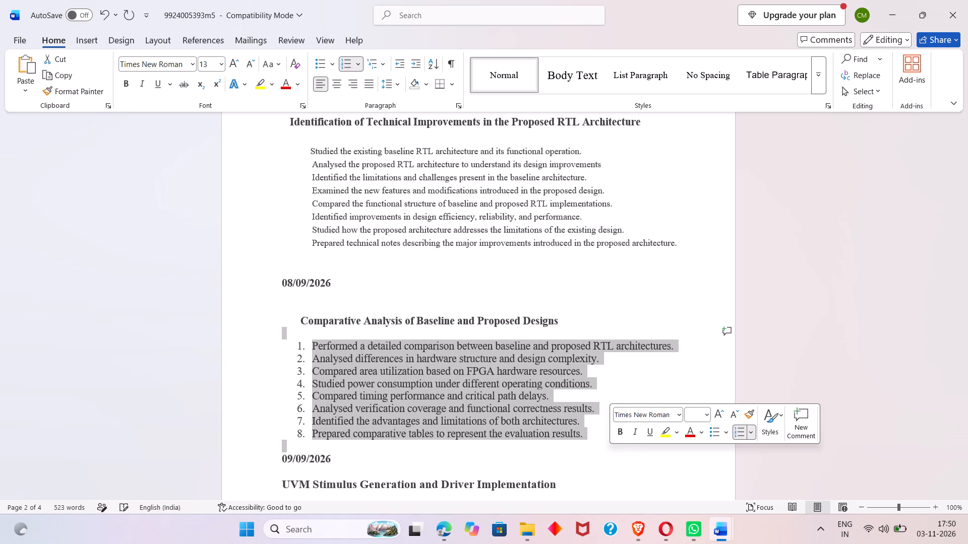
click(705, 415)
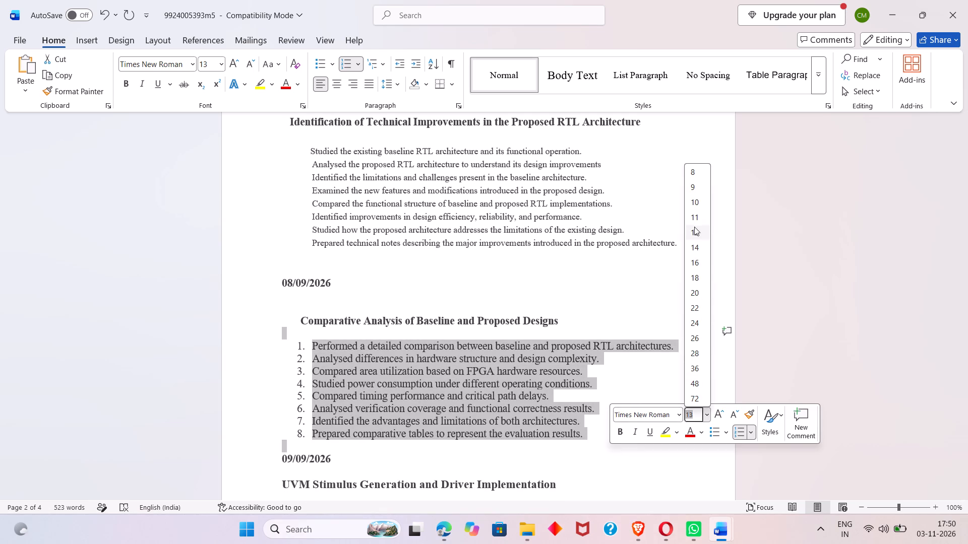
click(694, 218)
click(589, 388)
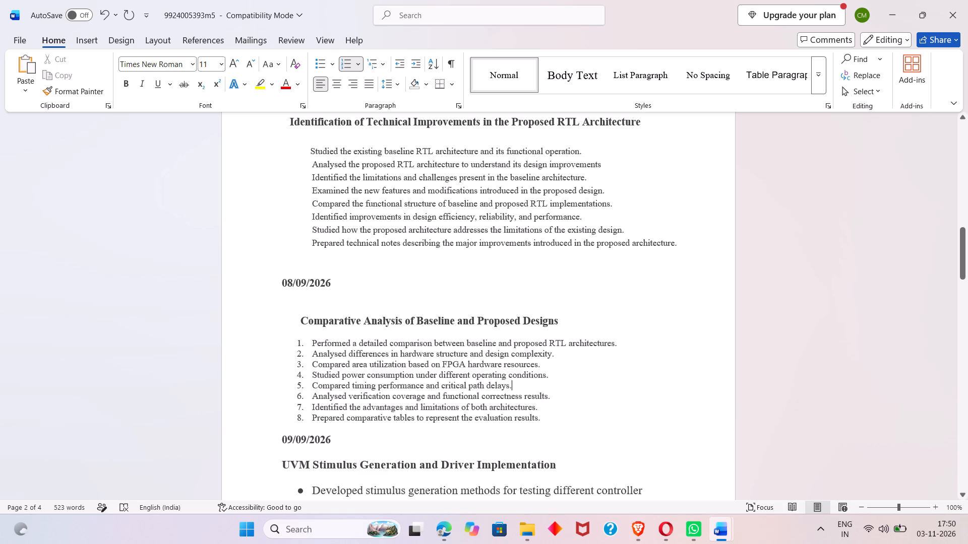
Remove the numbering from all eight points under 08/09/2026, keeping their text.
click(307, 345)
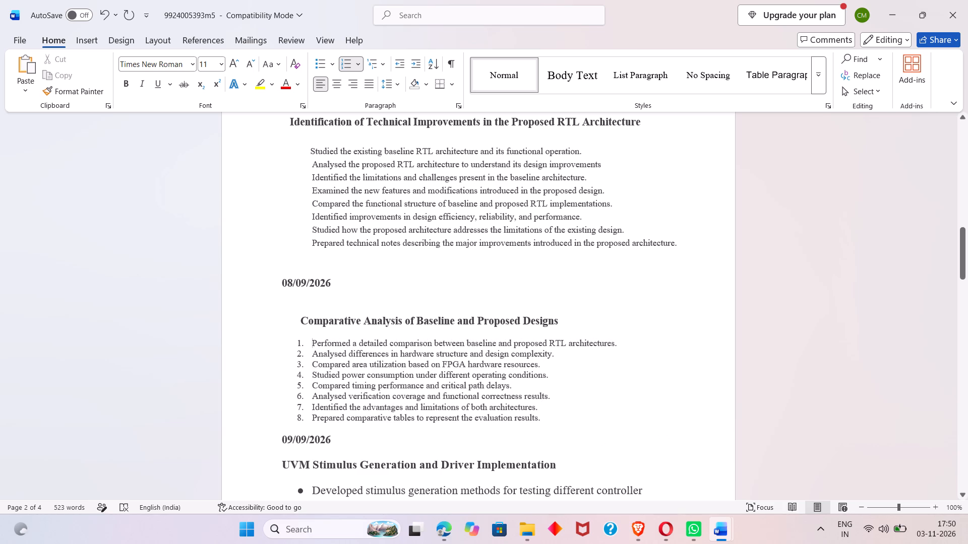
key(BackSpace)
click(307, 356)
key(BackSpace)
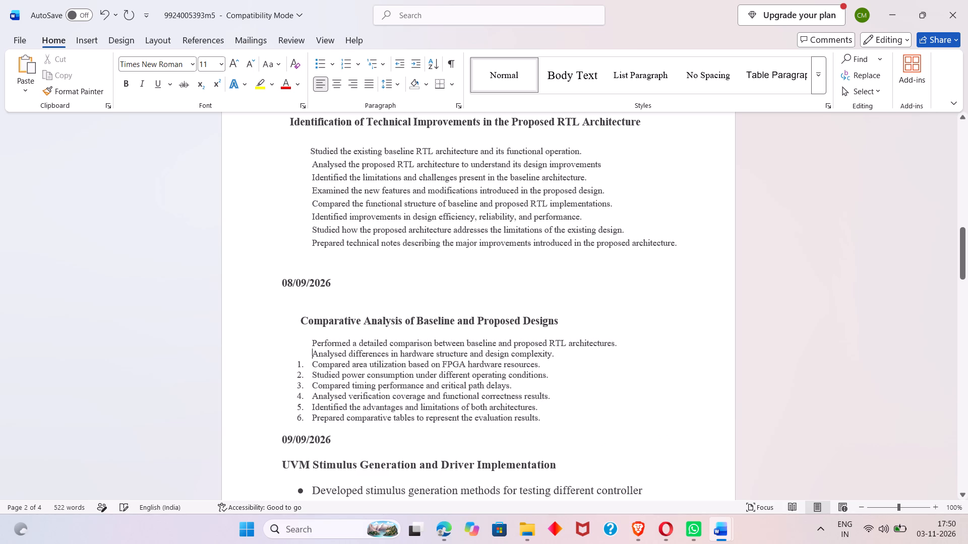
click(309, 367)
key(BackSpace)
click(309, 377)
key(BackSpace)
click(309, 390)
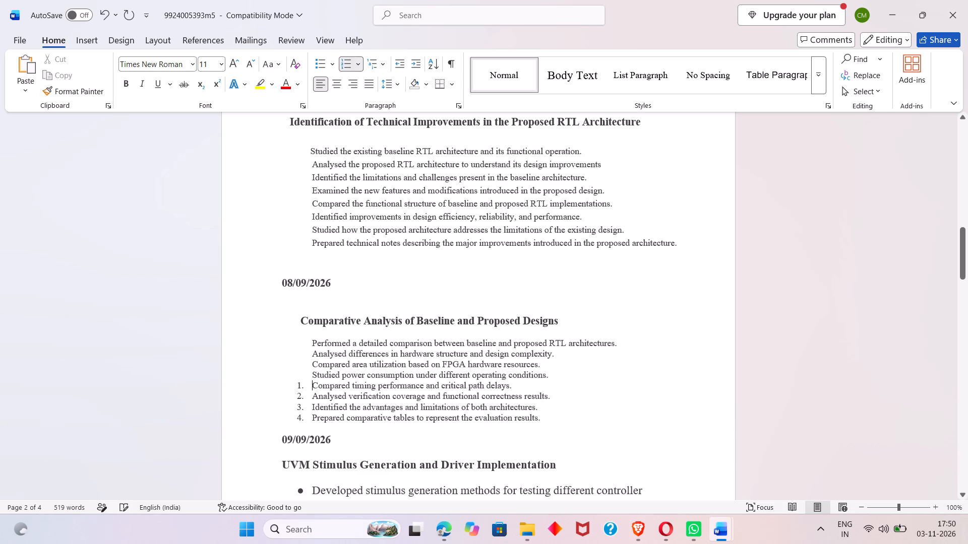
key(BackSpace)
click(309, 400)
key(BackSpace)
click(309, 408)
key(BackSpace)
click(309, 416)
key(BackSpace)
Delete the UVM Stimulus Generation and Driver Implementation title and its bullet points under 09/09/2026.
scroll(307, 413, down, 7)
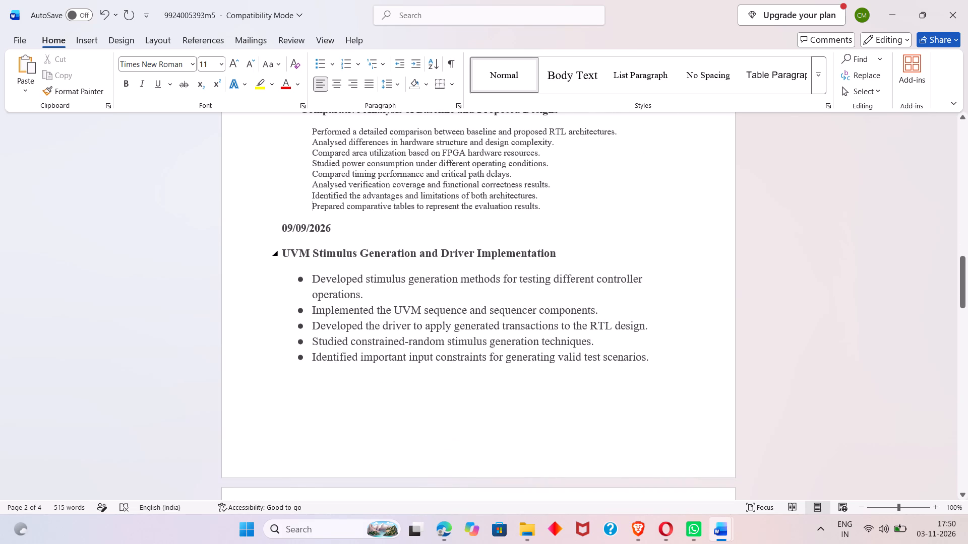
drag(263, 250, 292, 268)
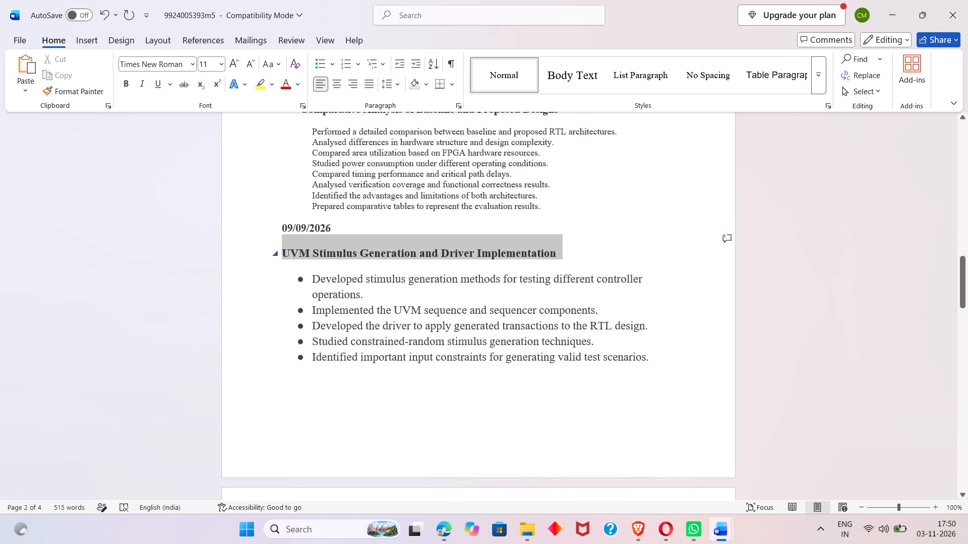
drag(292, 268, 459, 410)
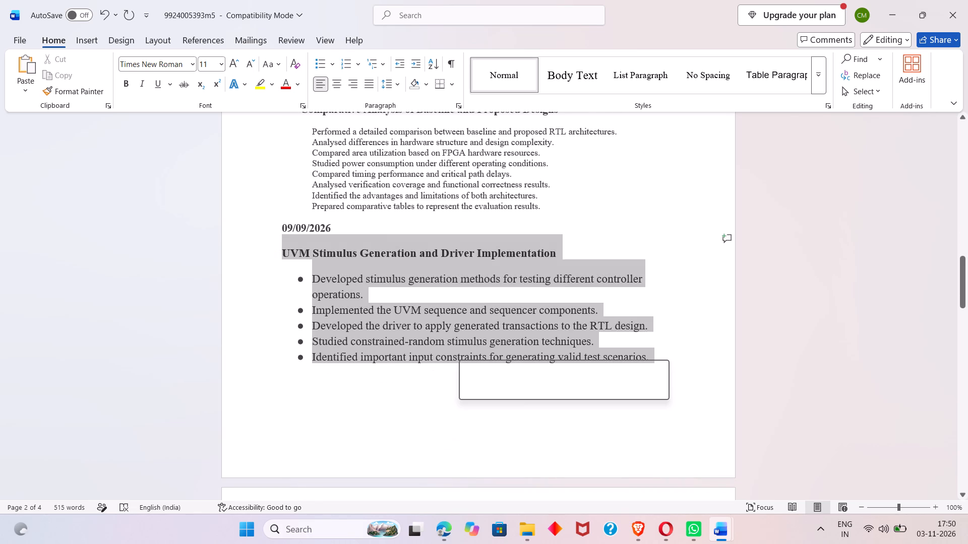
key(BackSpace)
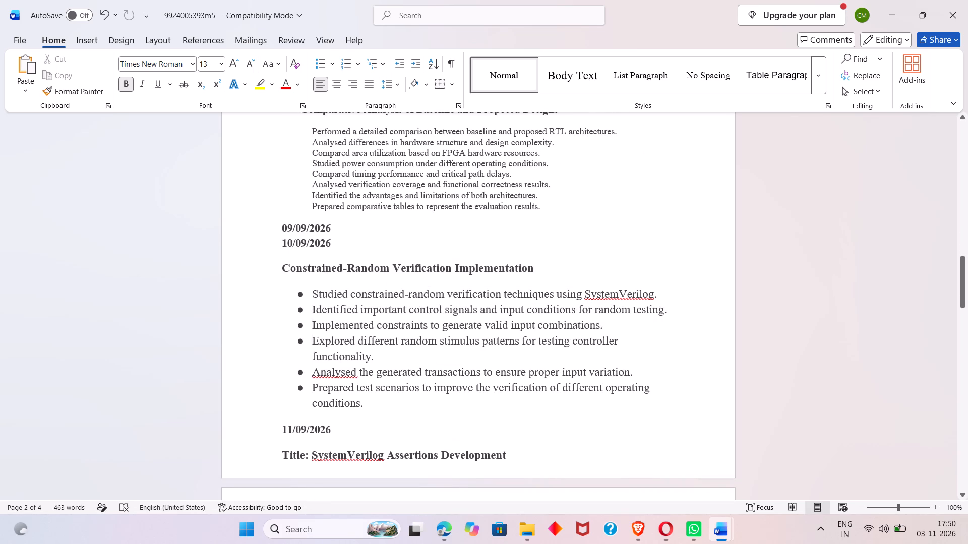
Switch to the ChatGPT page in Brave and copy the Day 3 title, Documentation of Technical Novelty and Innovative Features, with its eight points.
scroll(340, 373, up, 2)
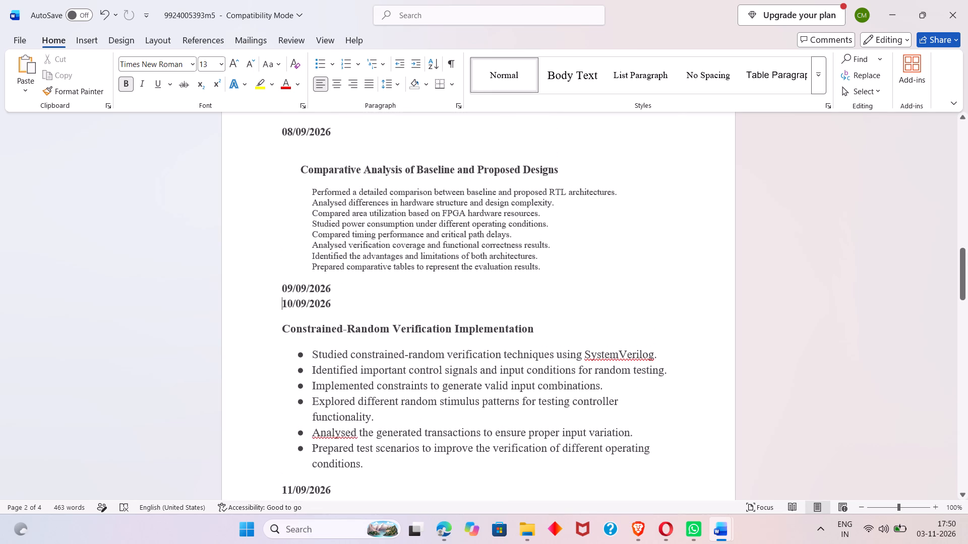
scroll(337, 369, up, 1)
scroll(337, 369, down, 3)
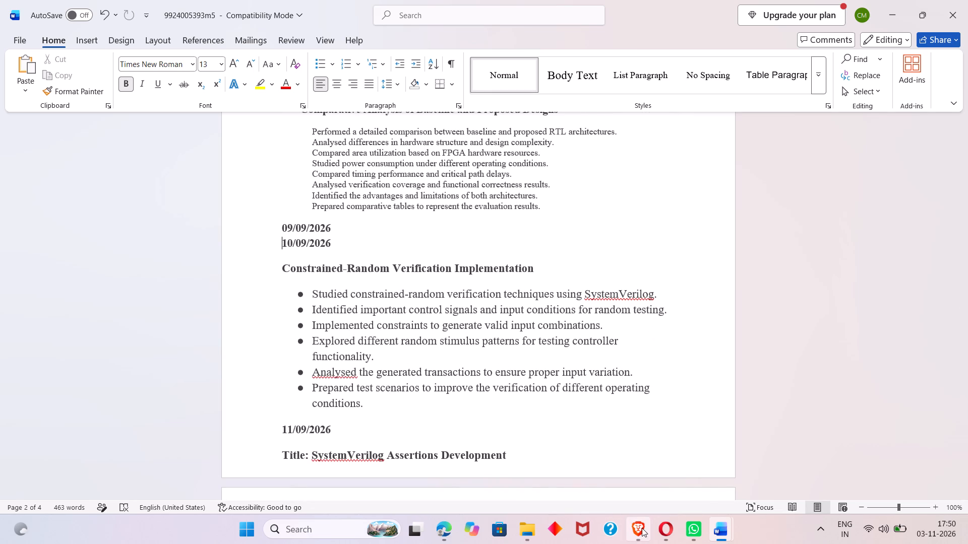
click(634, 485)
scroll(466, 379, down, 2)
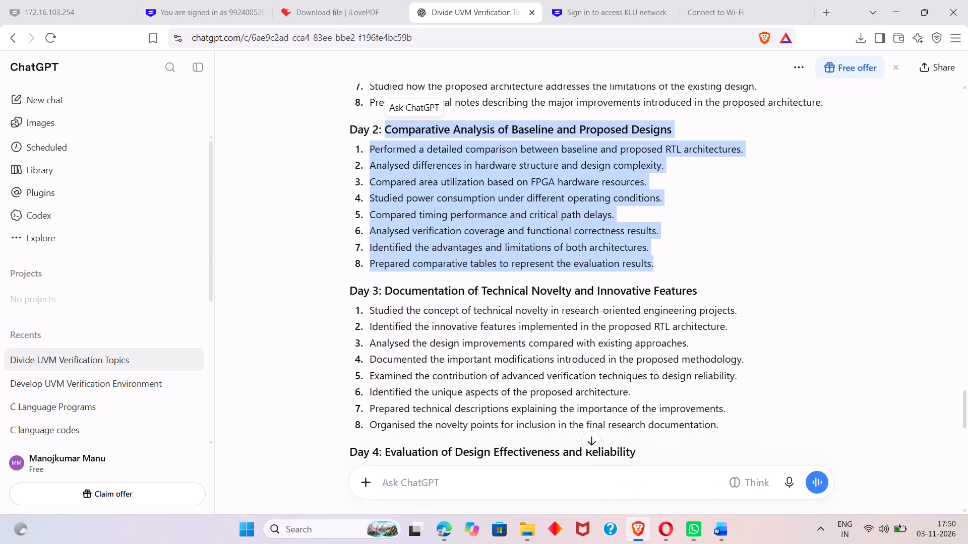
drag(383, 288, 567, 410)
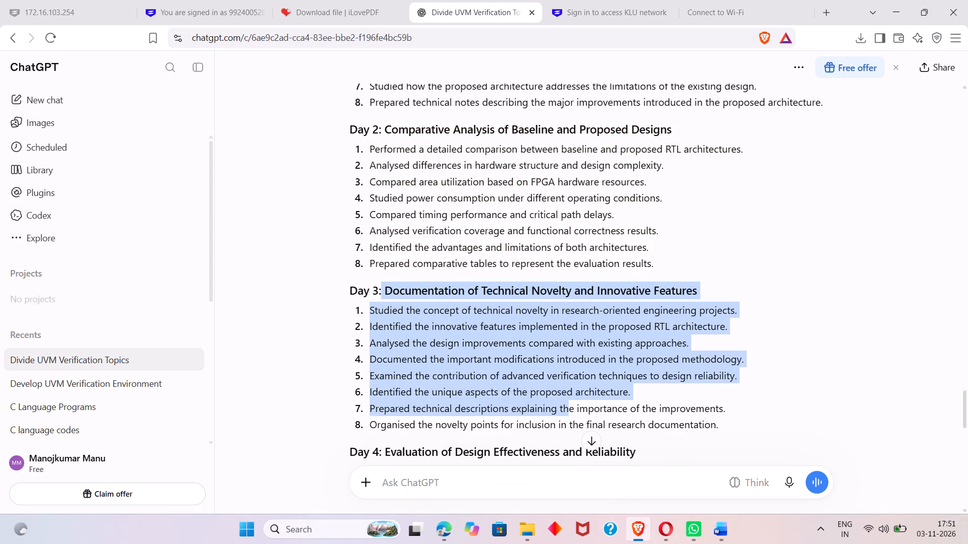
drag(567, 410, 728, 431)
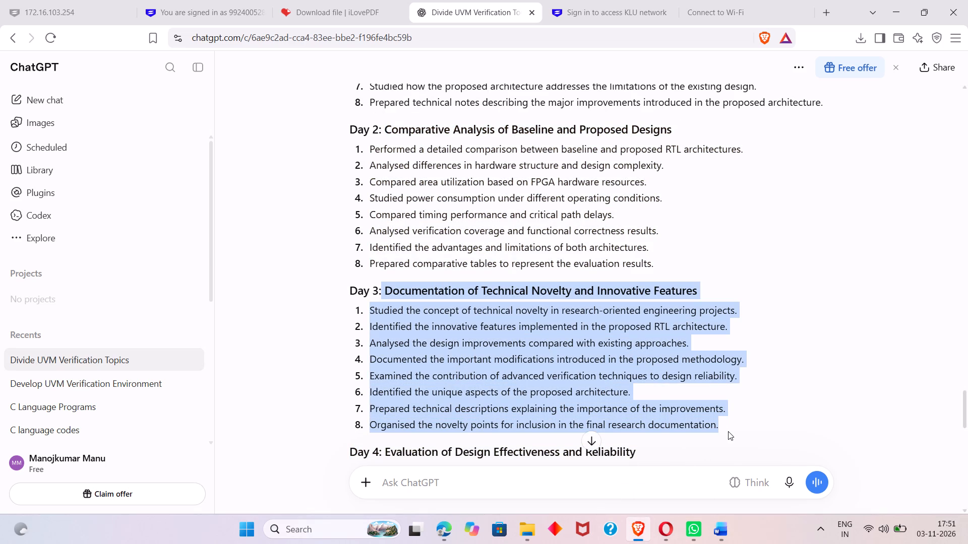
key(ctrl+c)
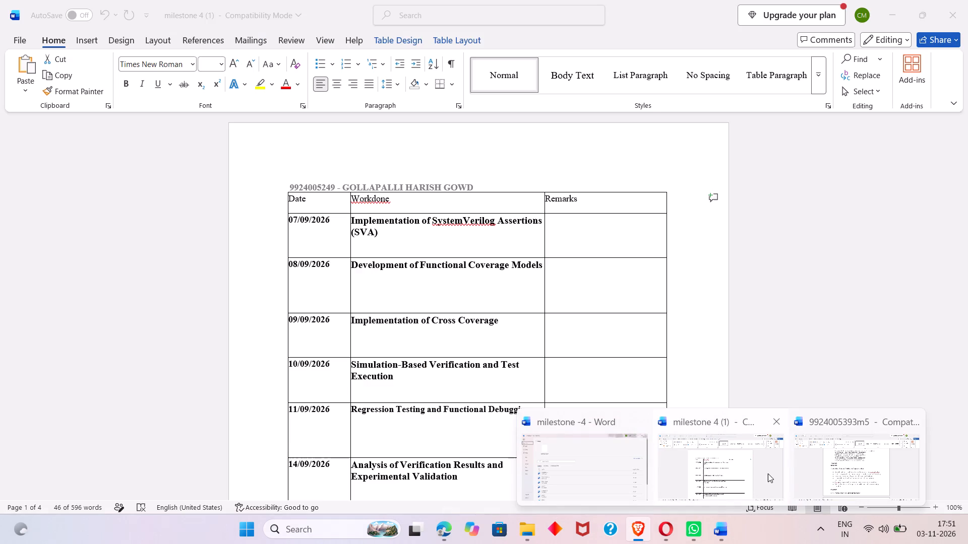
click(813, 469)
right_drag(313, 205, 363, 187)
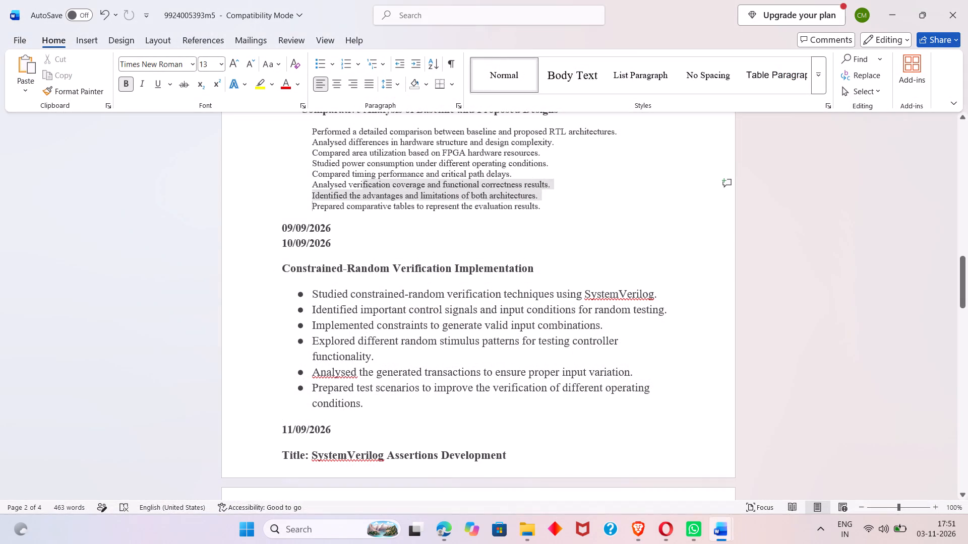
click(336, 229)
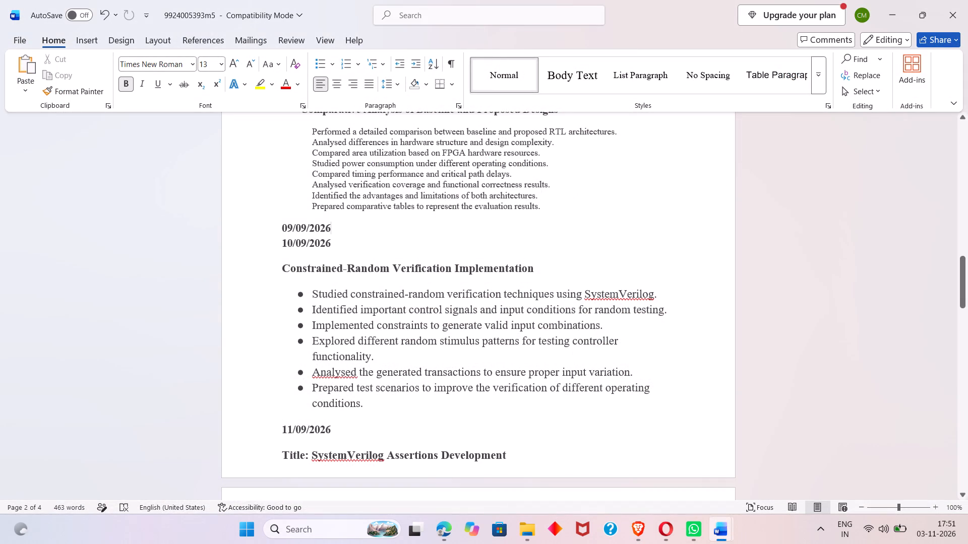
key(Return)
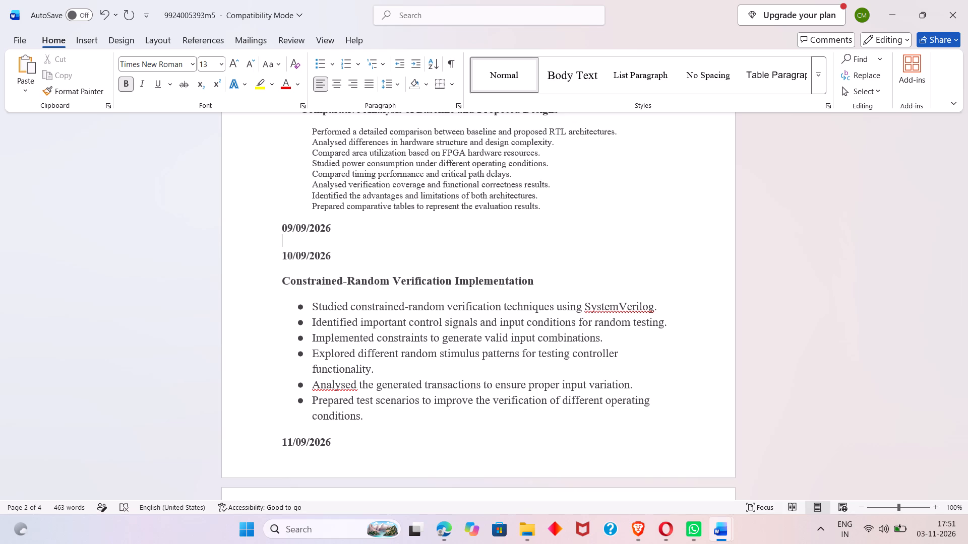
key(Return)
key(space)
key(space)
key(space)
key(space)
key(space)
key(space)
key(space)
key(space)
key(space)
key(space)
key(space)
key(space)
key(space)
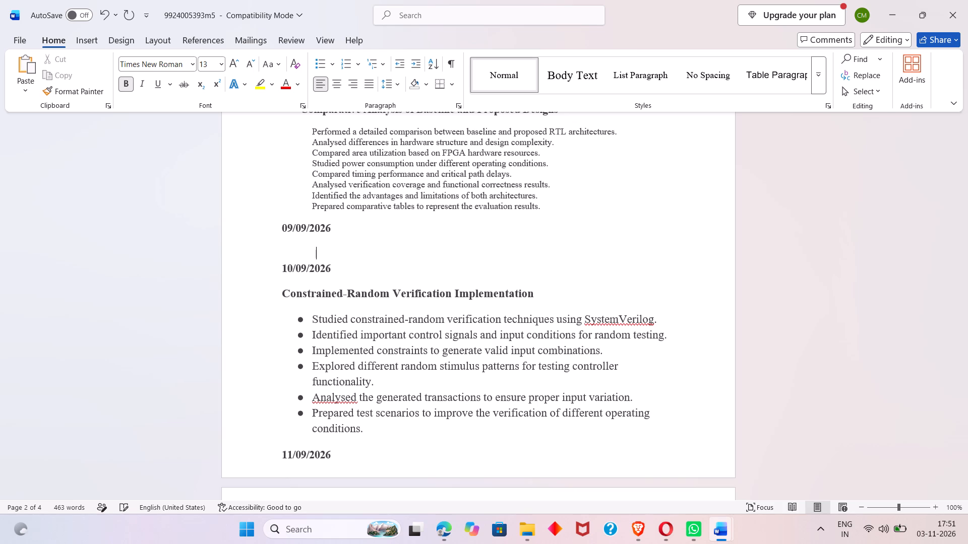
key(space)
key(ctrl+v)
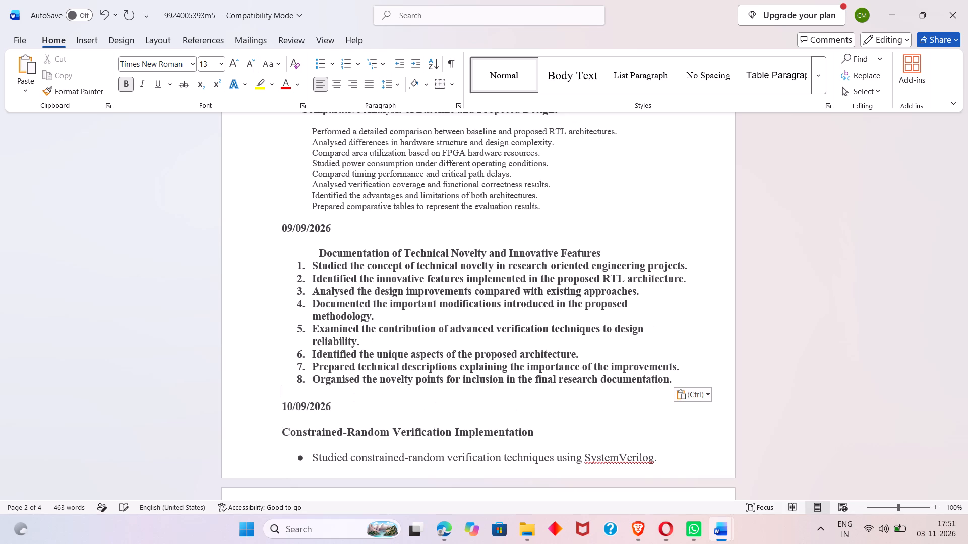
Insert a blank line between the Documentation of Technical Novelty and Innovative Features title and its numbered points.
click(602, 255)
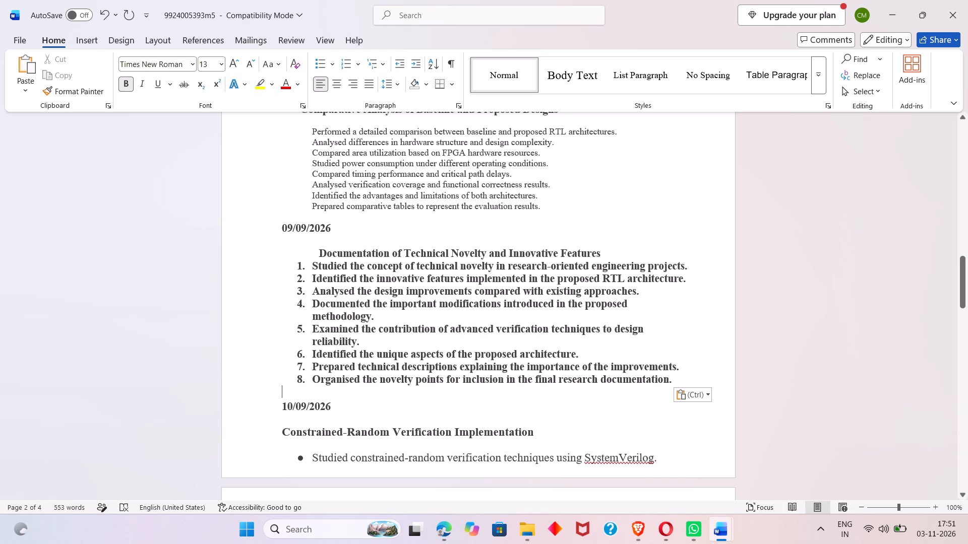
key(Return)
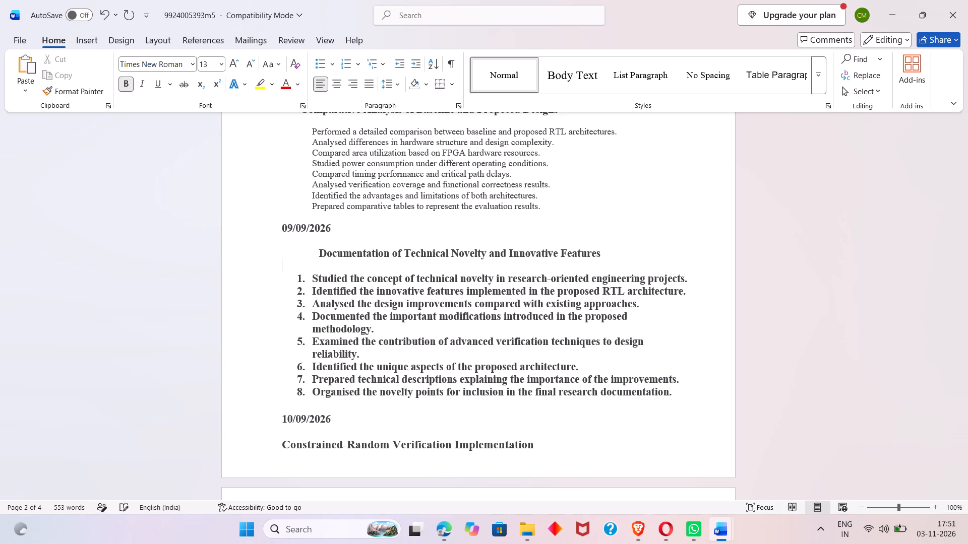
Remove the bold formatting from the eight numbered points under 09/09/2026 and set their font size to 11.
drag(311, 275, 385, 324)
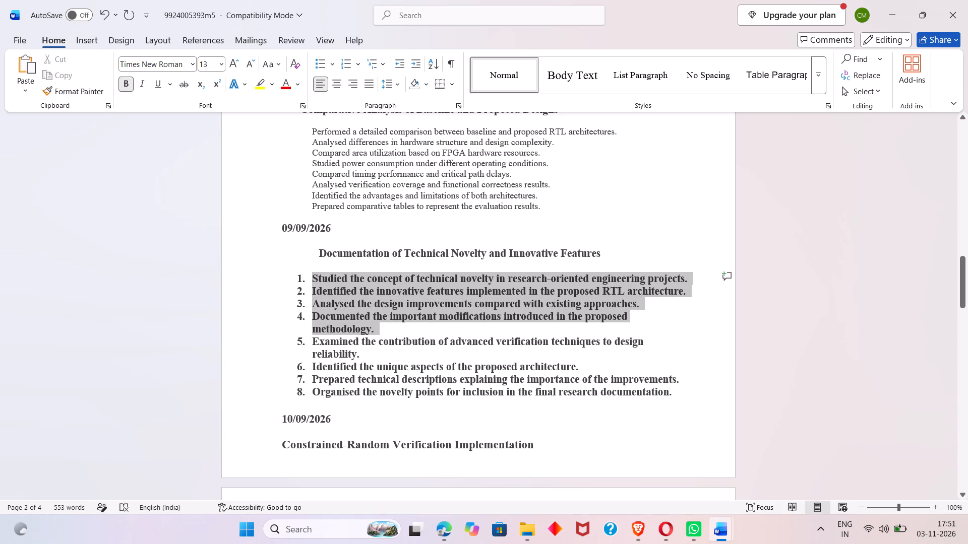
drag(385, 324, 604, 409)
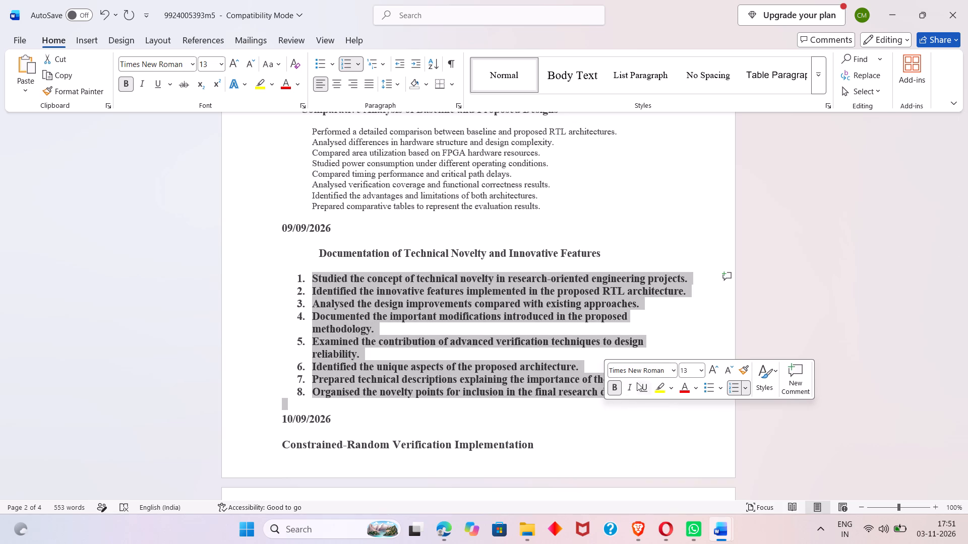
click(611, 388)
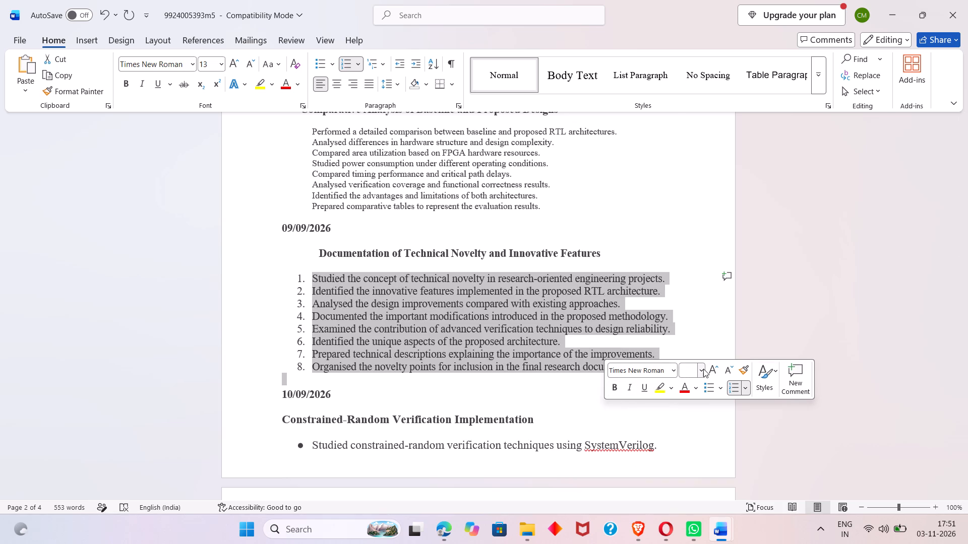
click(703, 369)
click(691, 170)
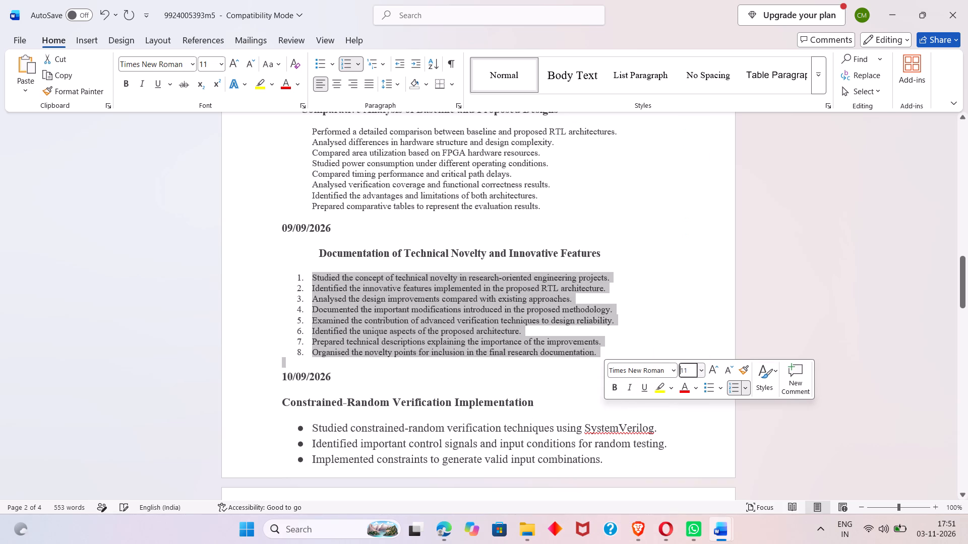
Remove the numbering from all eight points under 09/09/2026, keeping their text.
click(301, 276)
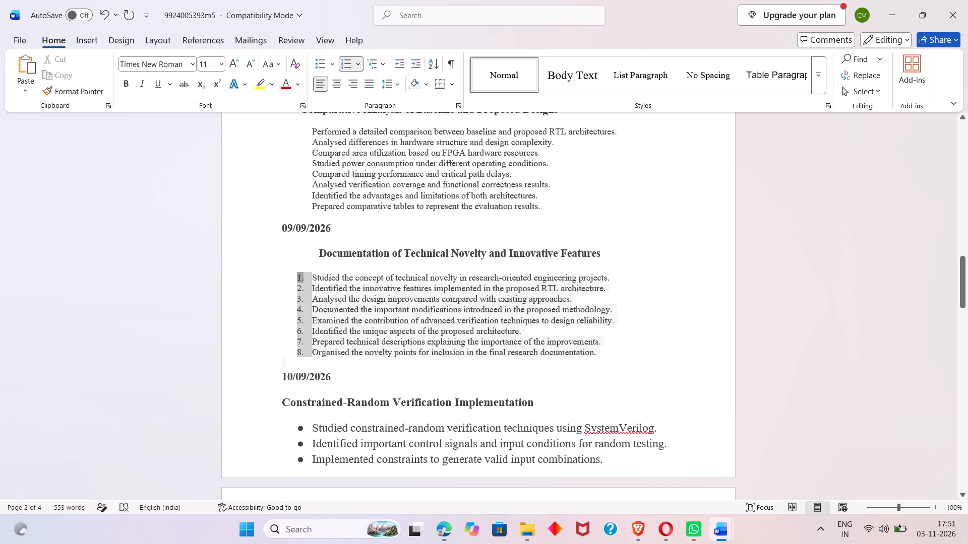
click(274, 269)
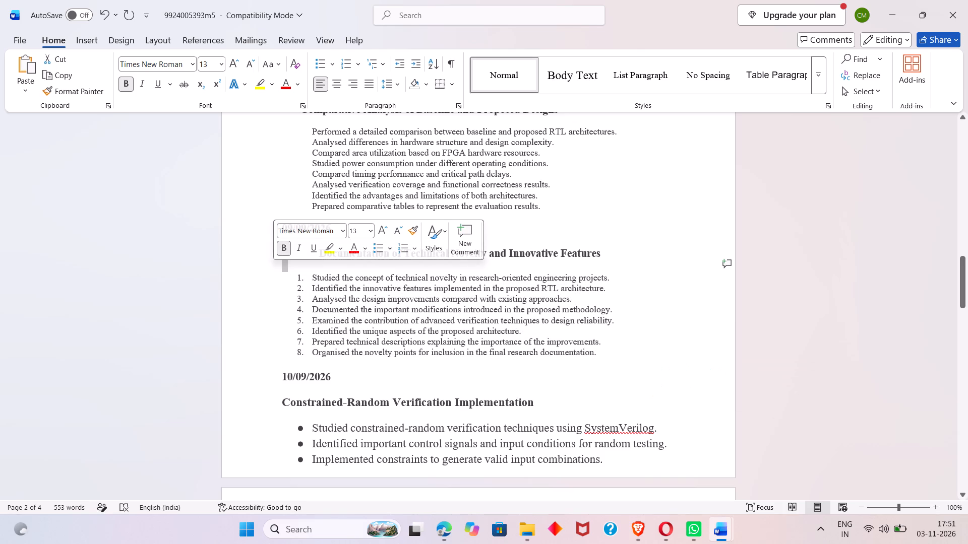
click(307, 277)
key(BackSpace)
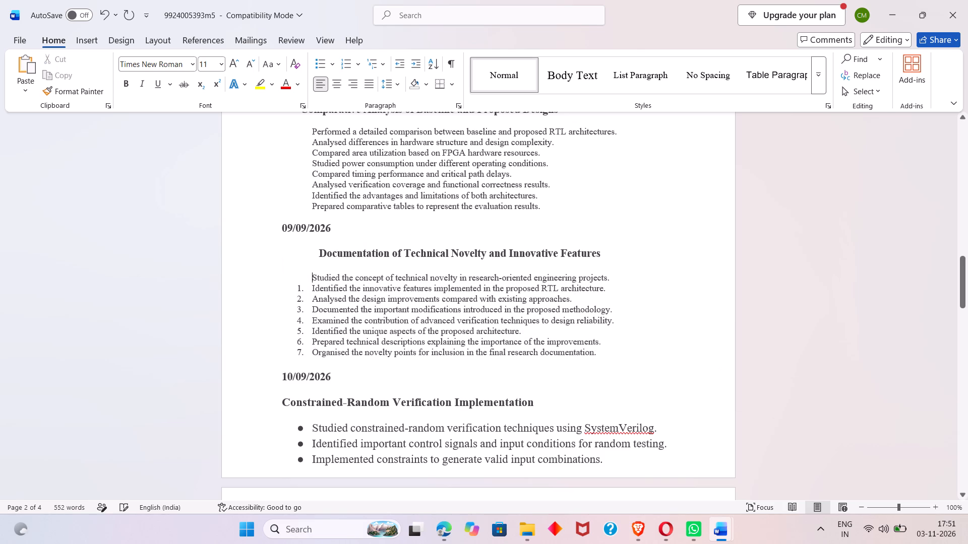
click(305, 289)
key(BackSpace)
click(306, 303)
key(BackSpace)
click(306, 310)
key(BackSpace)
click(306, 317)
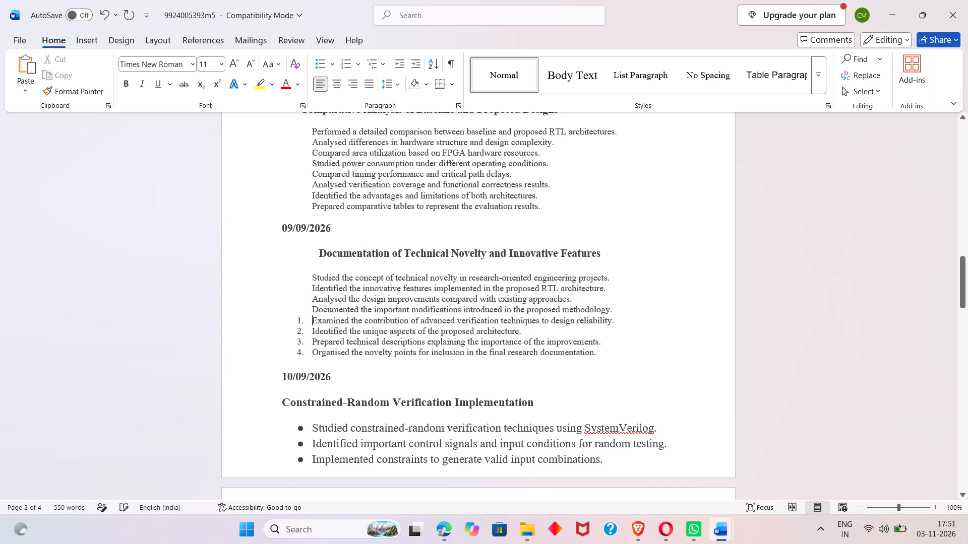
key(BackSpace)
click(308, 327)
key(BackSpace)
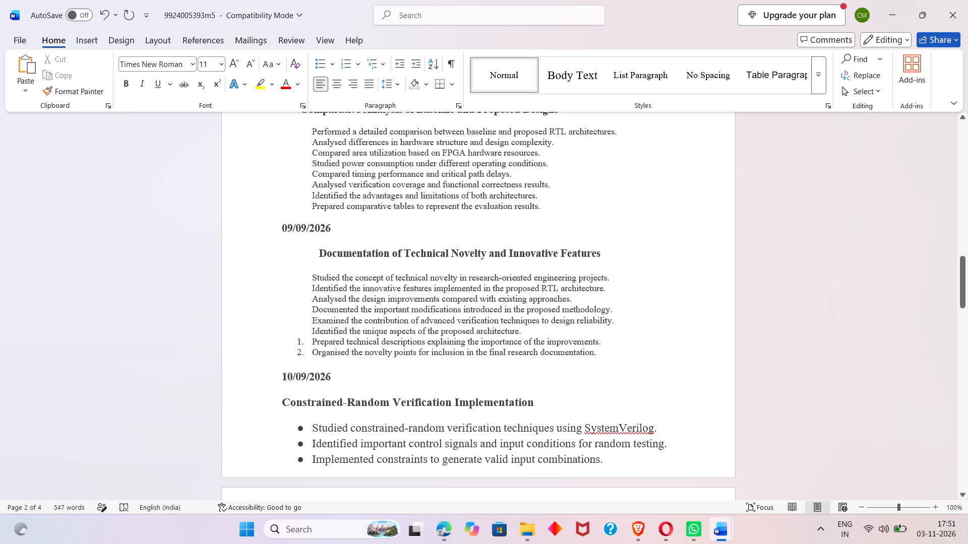
click(309, 342)
key(BackSpace)
click(307, 352)
key(BackSpace)
Review the layout of the replaced day entries and the remaining old entries through the end of the document.
scroll(344, 301, up, 13)
scroll(353, 304, down, 6)
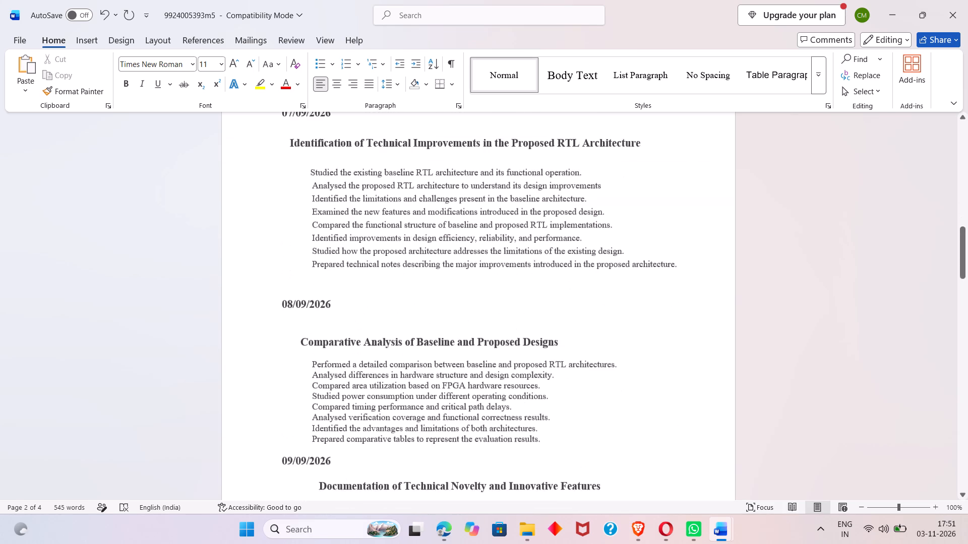
scroll(353, 314, down, 7)
scroll(351, 311, up, 1)
scroll(351, 311, down, 18)
scroll(351, 312, down, 7)
scroll(351, 314, down, 20)
scroll(351, 314, down, 1)
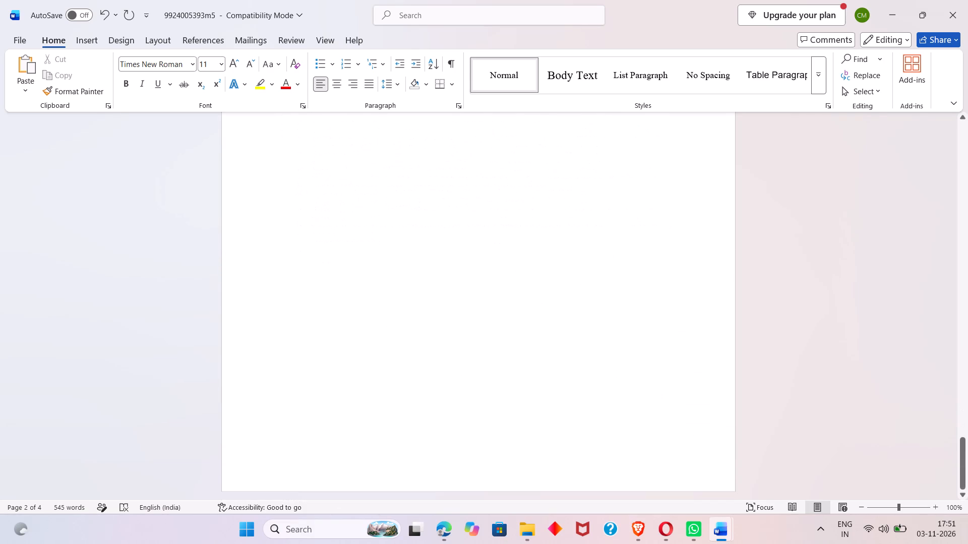
scroll(349, 314, down, 6)
scroll(349, 313, up, 20)
scroll(349, 313, up, 13)
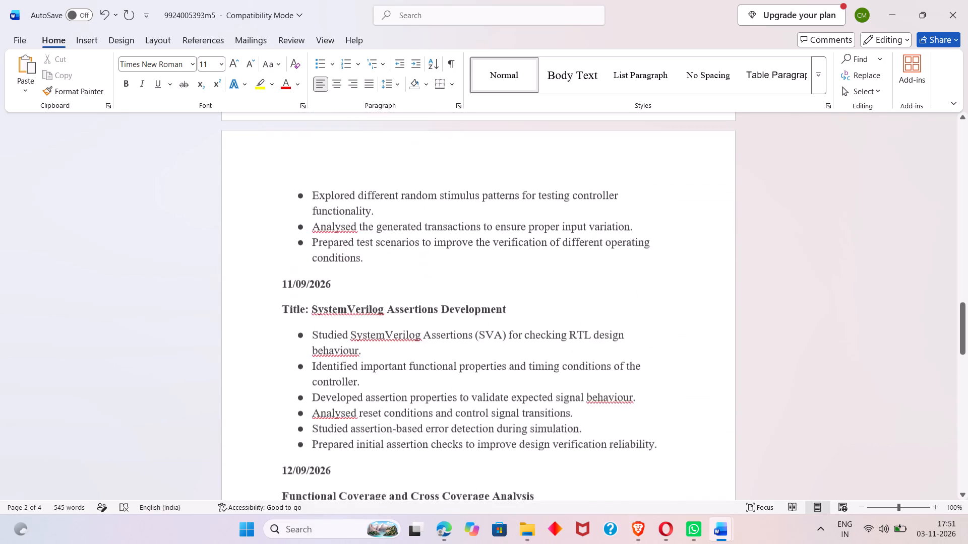
scroll(349, 307, up, 9)
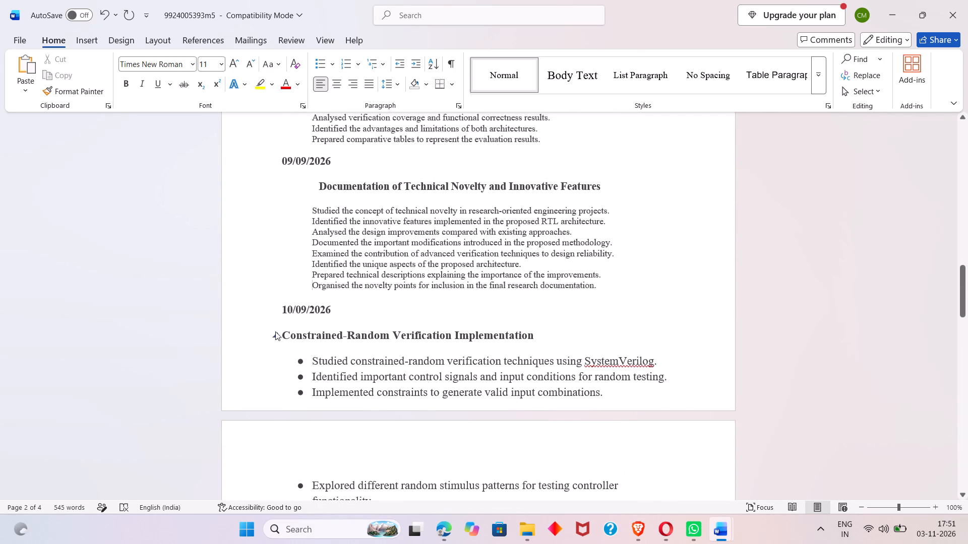
drag(265, 332, 326, 360)
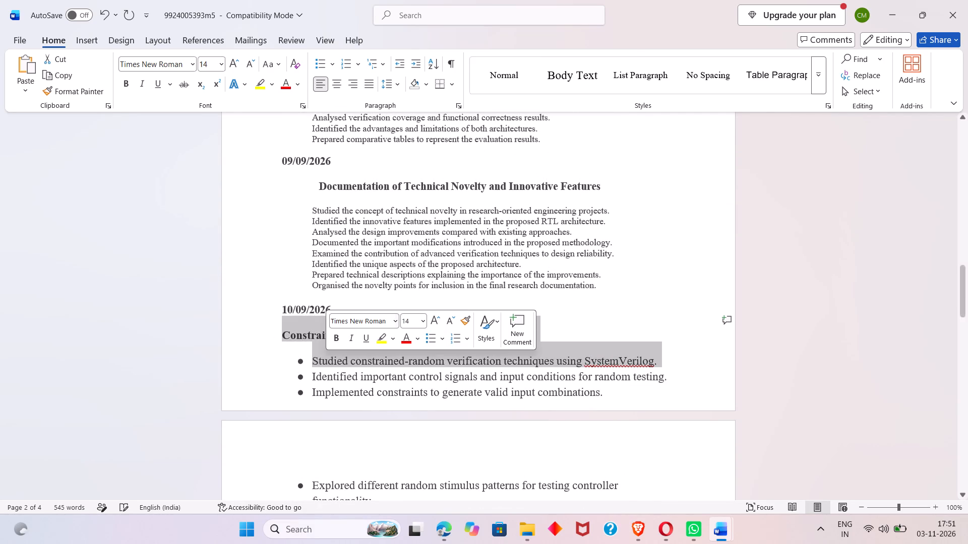
click(638, 289)
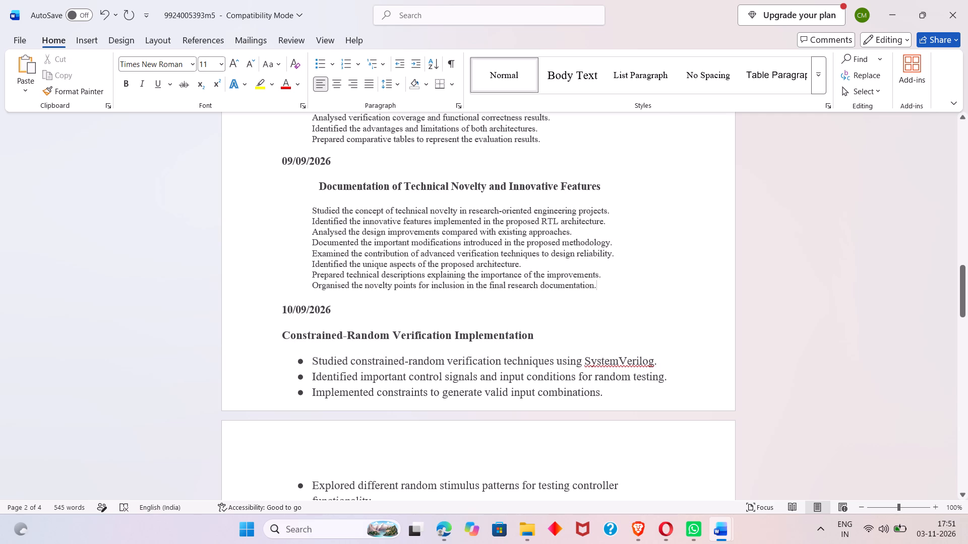
Insert a blank line after each of the eight points under 09/09/2026.
click(610, 211)
key(Return)
click(608, 232)
key(Return)
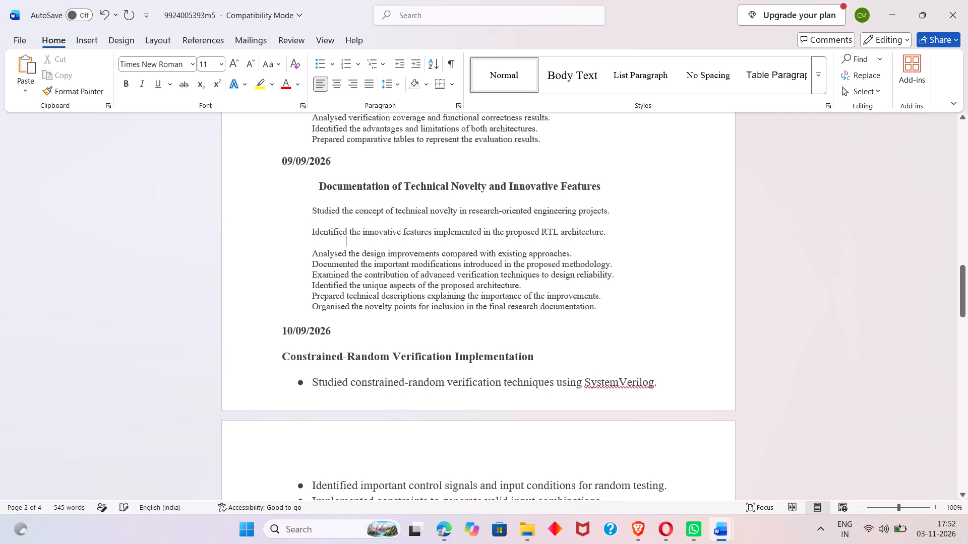
click(575, 254)
key(Return)
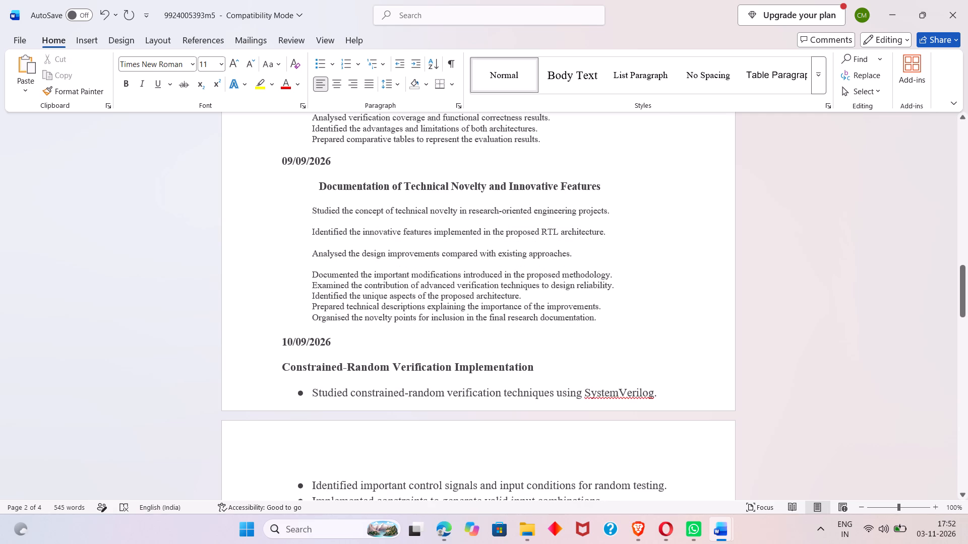
click(613, 273)
key(Return)
click(615, 297)
key(Return)
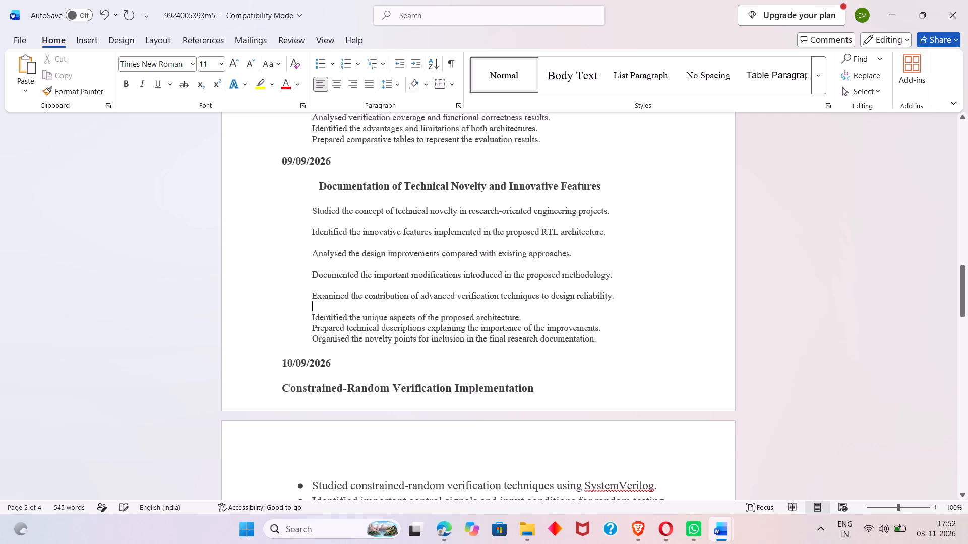
click(520, 320)
key(Return)
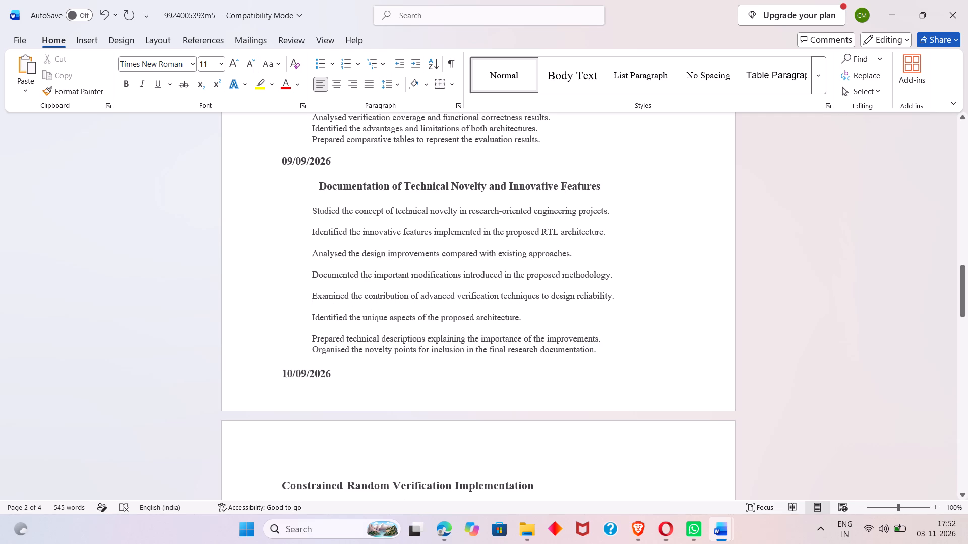
click(601, 338)
key(Return)
click(598, 361)
key(Return)
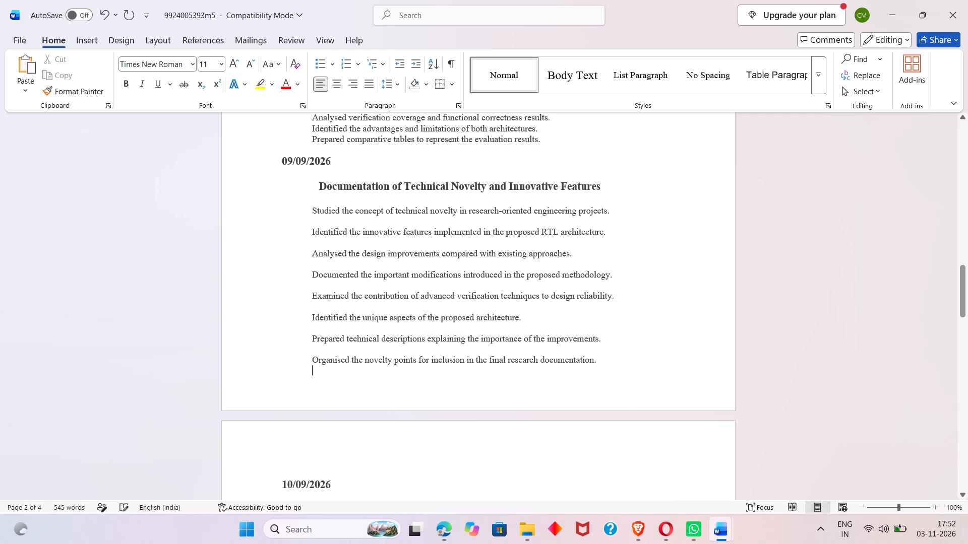
Delete the old Constrained-Random Verification entry under 10/09/2026 together with the 11/09/2026 date and its SystemVerilog Assertions entry.
scroll(442, 314, down, 8)
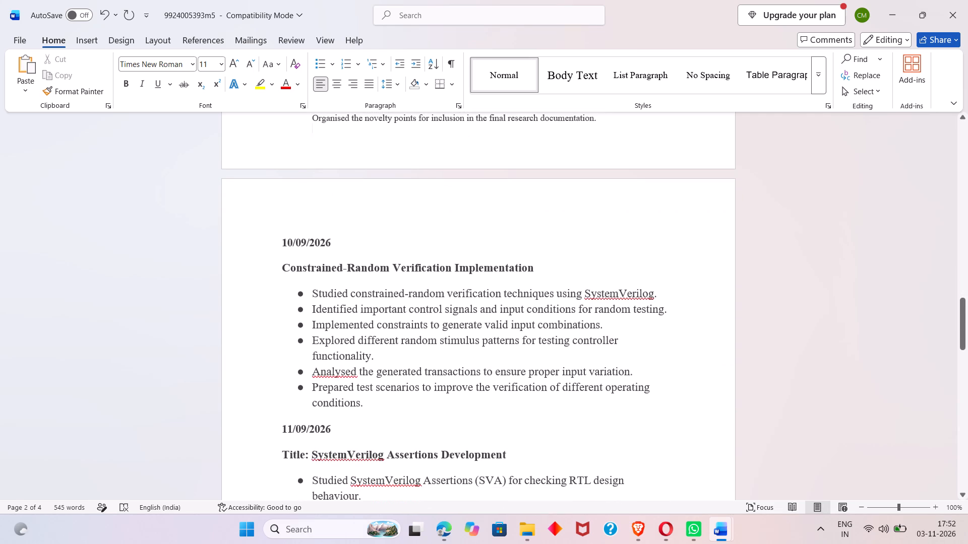
drag(269, 265, 505, 413)
click(242, 365)
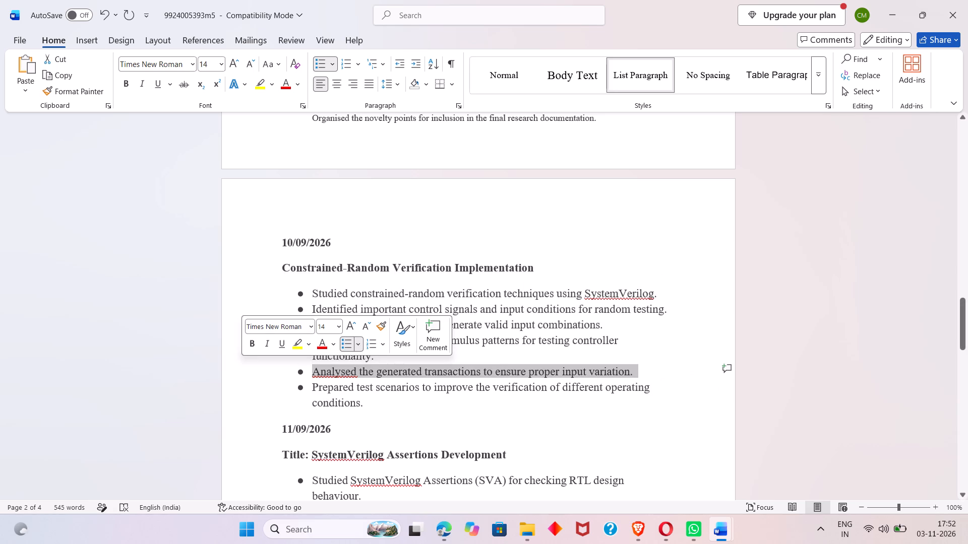
click(271, 271)
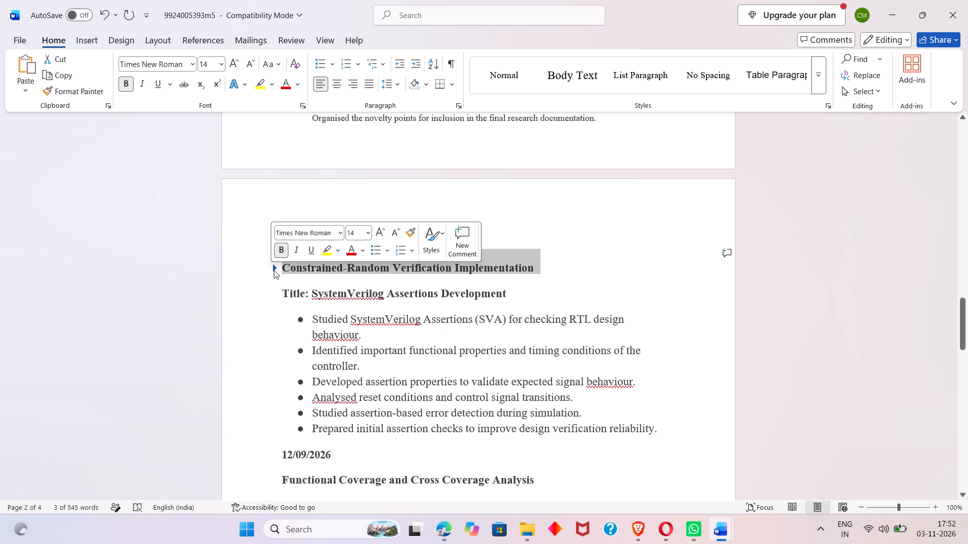
click(265, 270)
drag(264, 262, 301, 299)
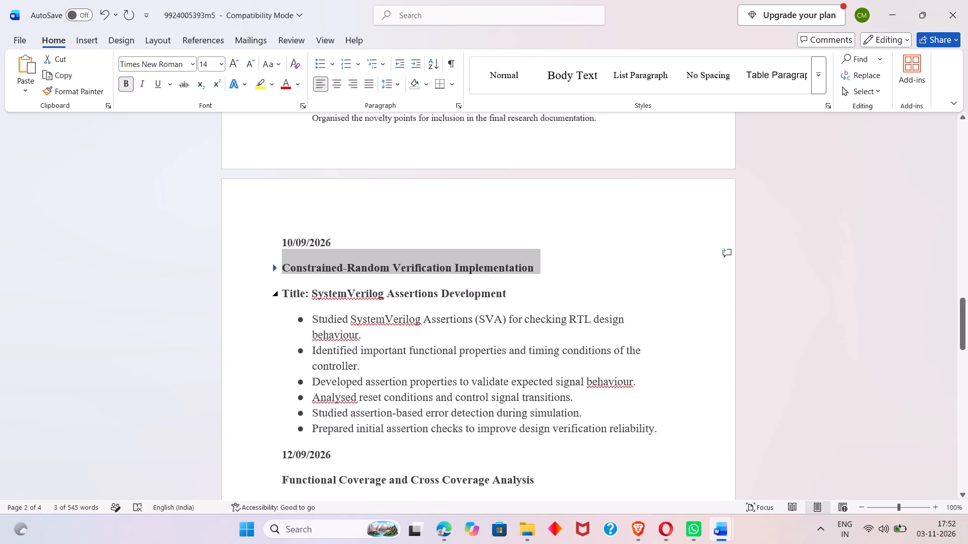
drag(301, 299, 439, 432)
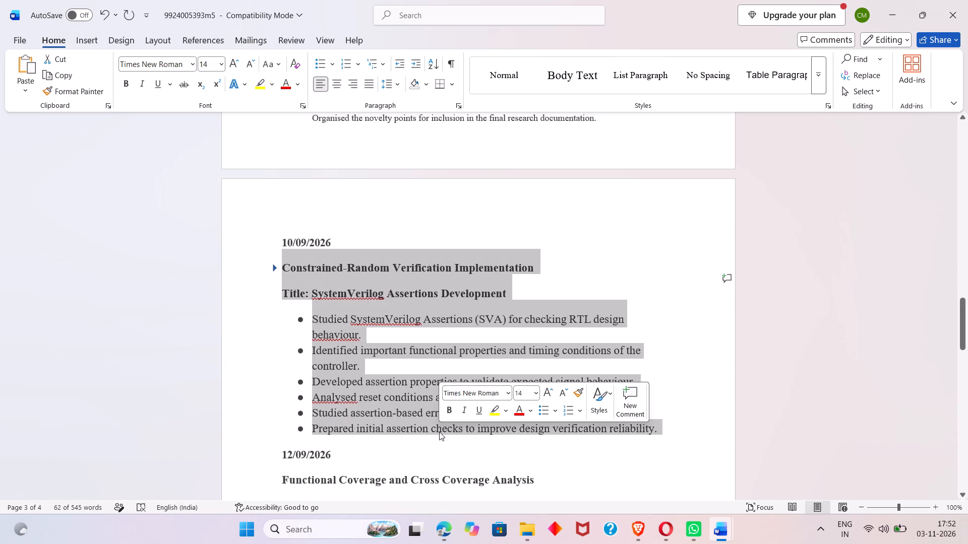
key(BackSpace)
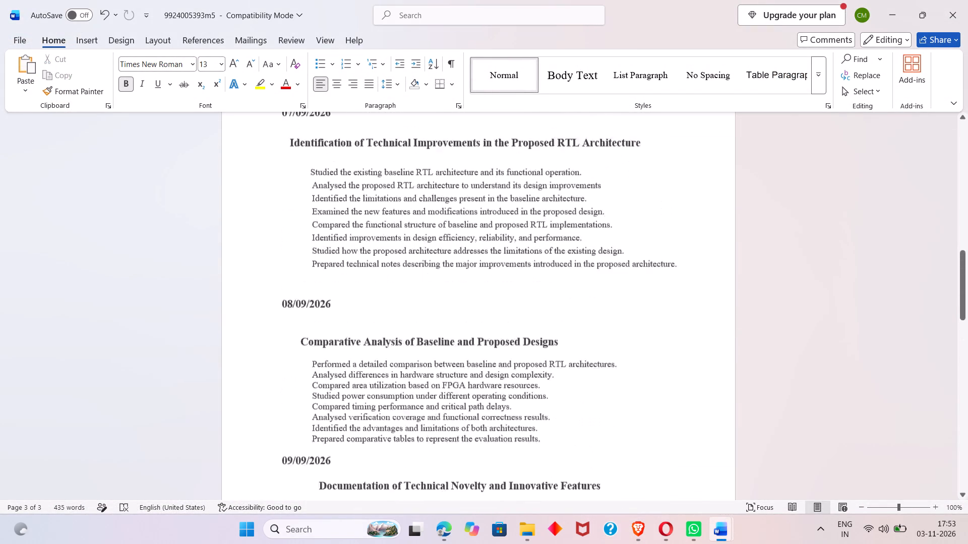
scroll(487, 289, up, 8)
scroll(487, 289, up, 14)
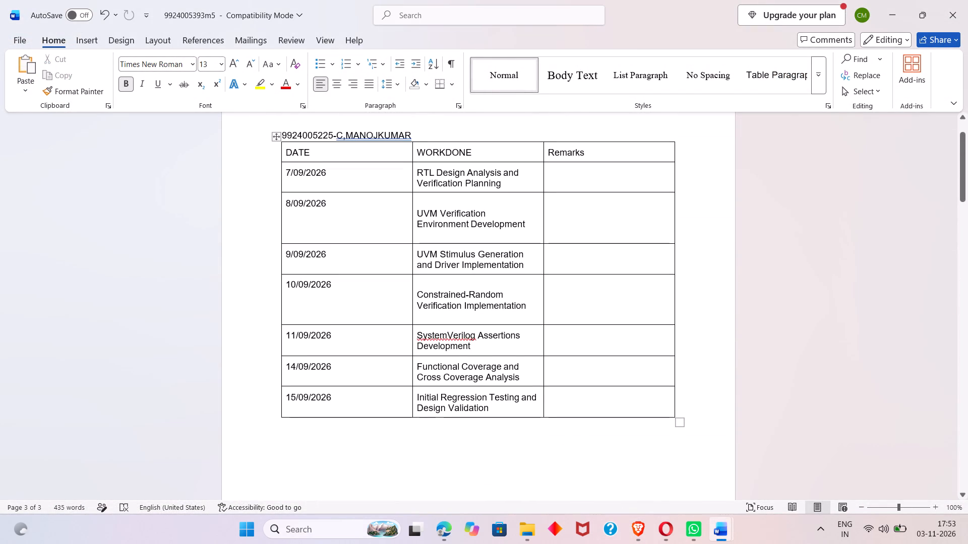
scroll(486, 289, down, 7)
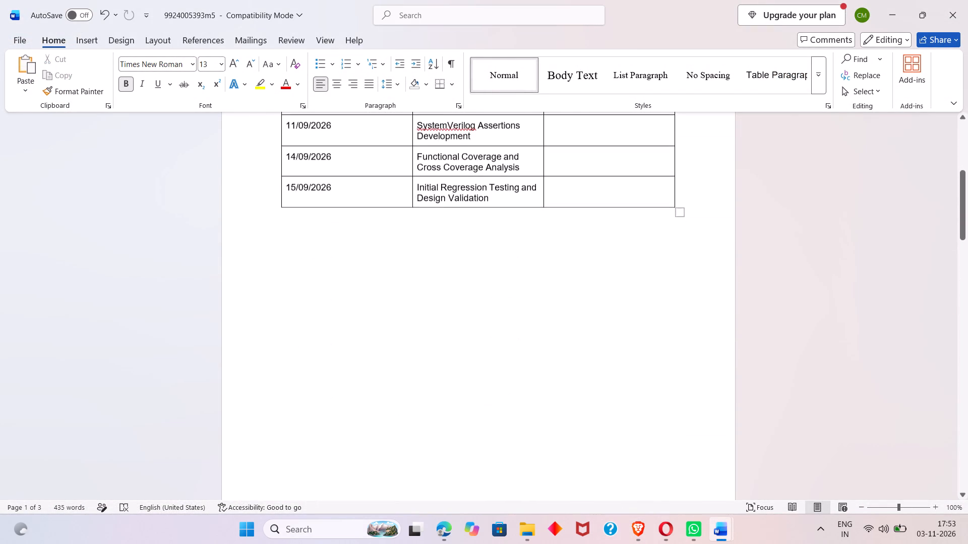
scroll(486, 293, down, 18)
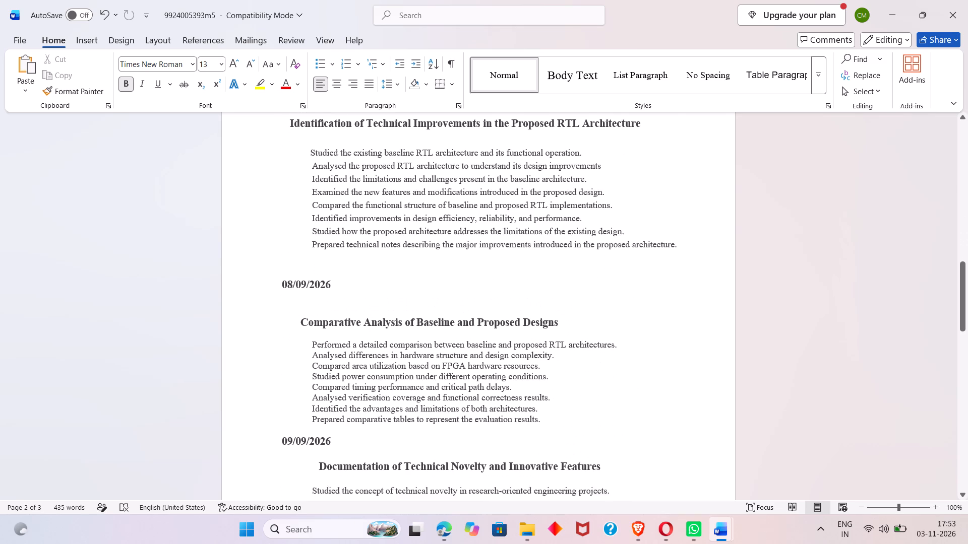
scroll(486, 295, down, 18)
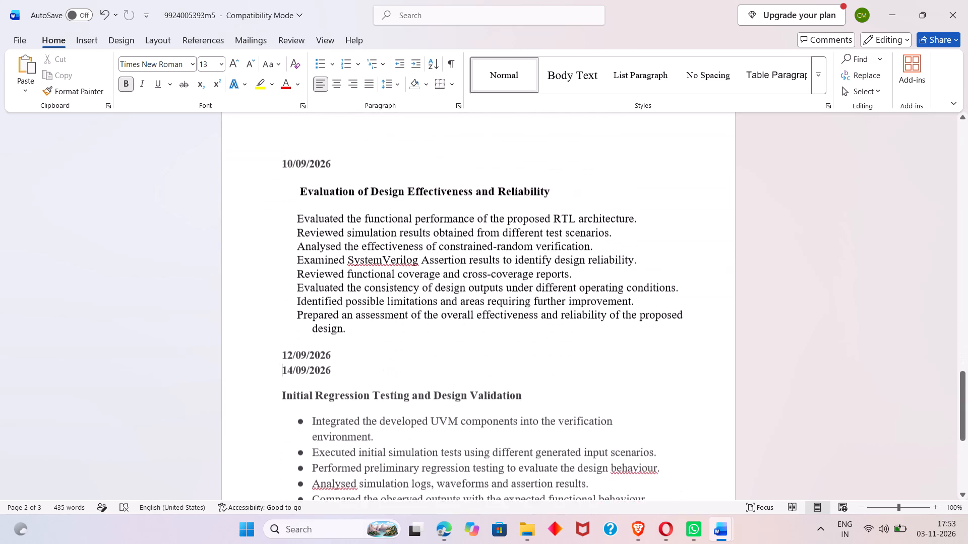
scroll(485, 299, down, 3)
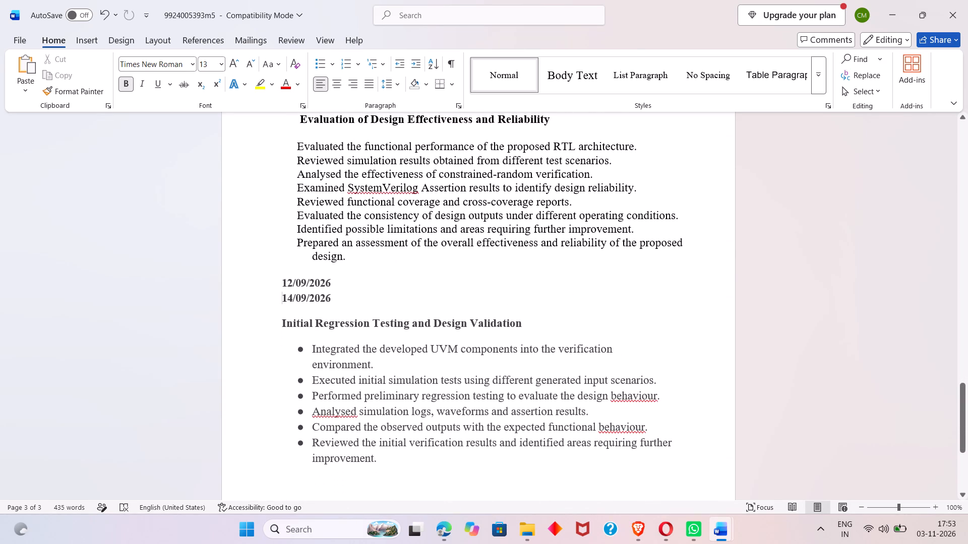
scroll(485, 299, down, 1)
Copy the Day 5 title and points from ChatGPT to below 12/09/2026 in Word, with a blank line between title and points.
click(334, 252)
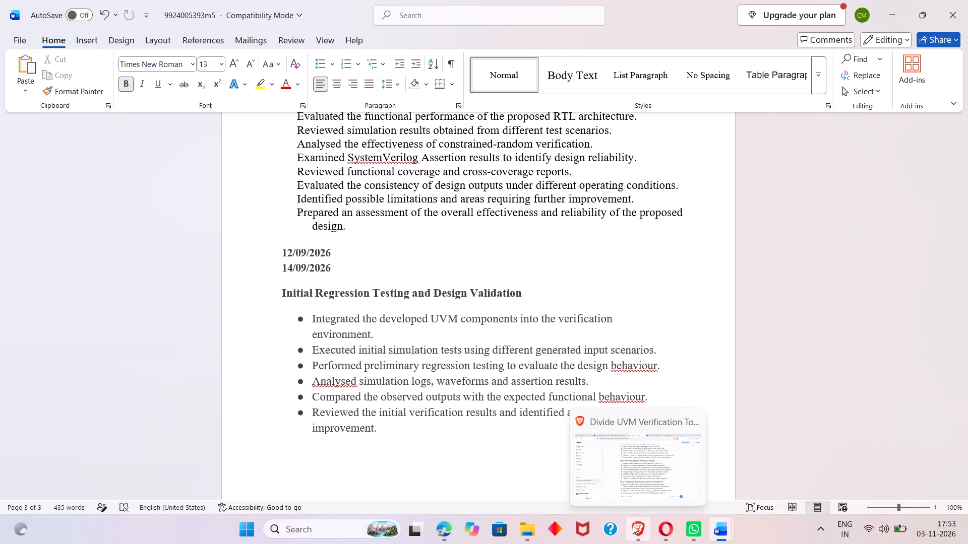
click(639, 457)
scroll(437, 206, up, 2)
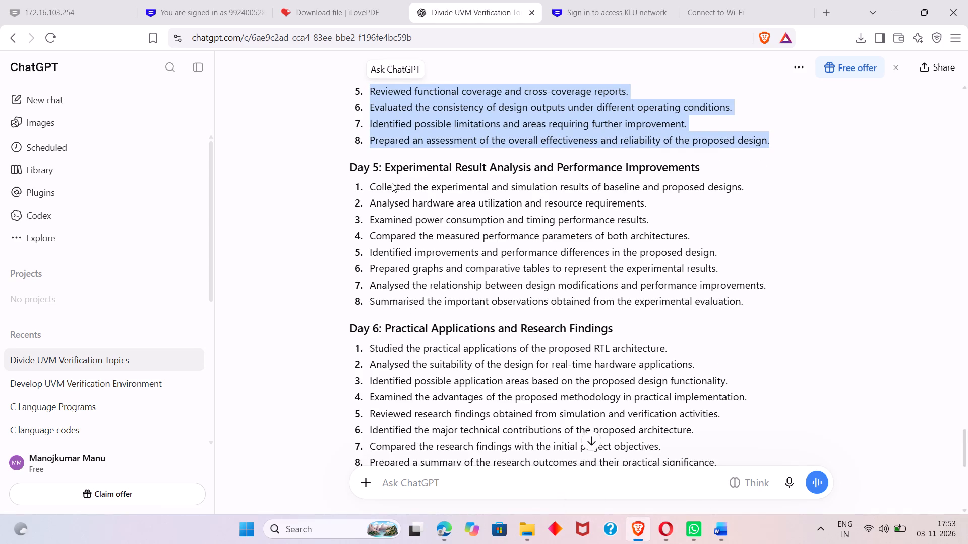
drag(383, 172, 689, 299)
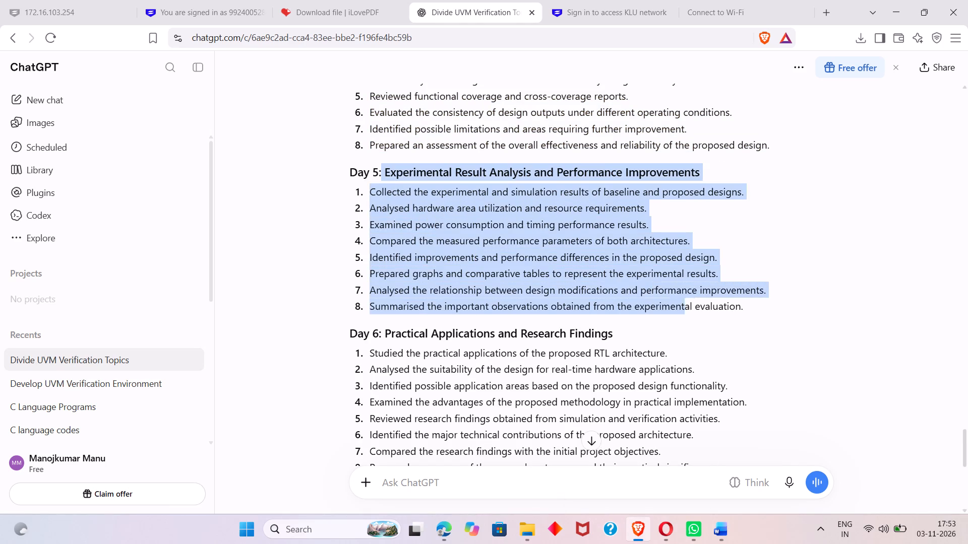
drag(689, 299, 773, 325)
key(ctrl+c)
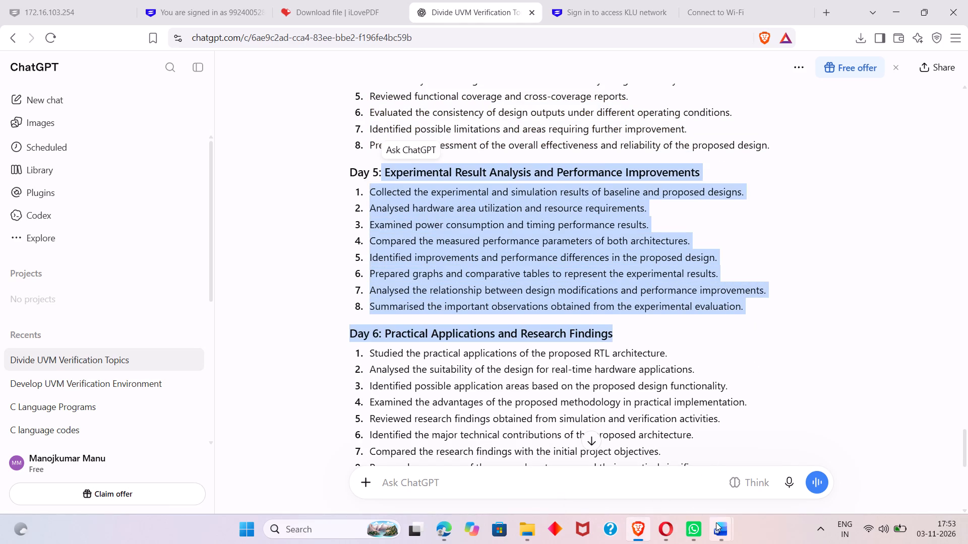
click(844, 473)
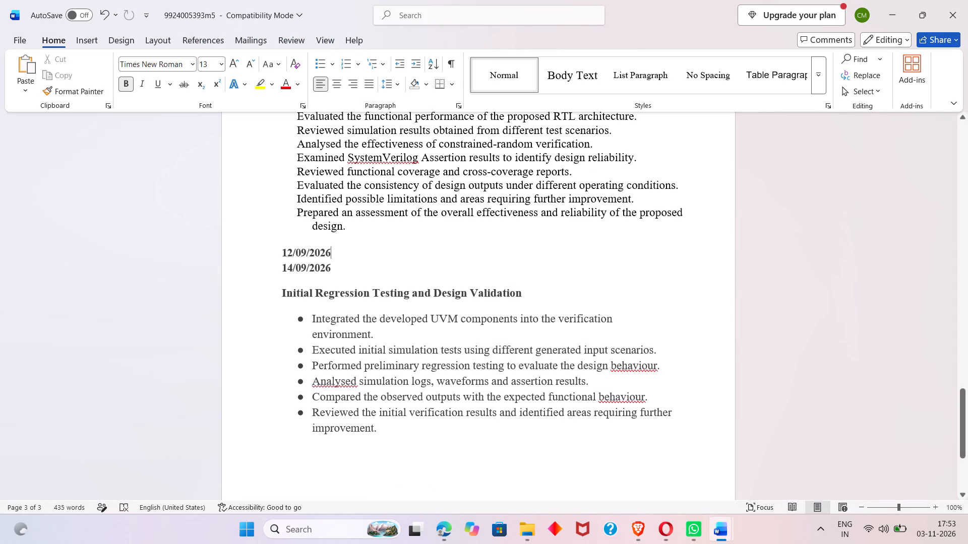
key(Return)
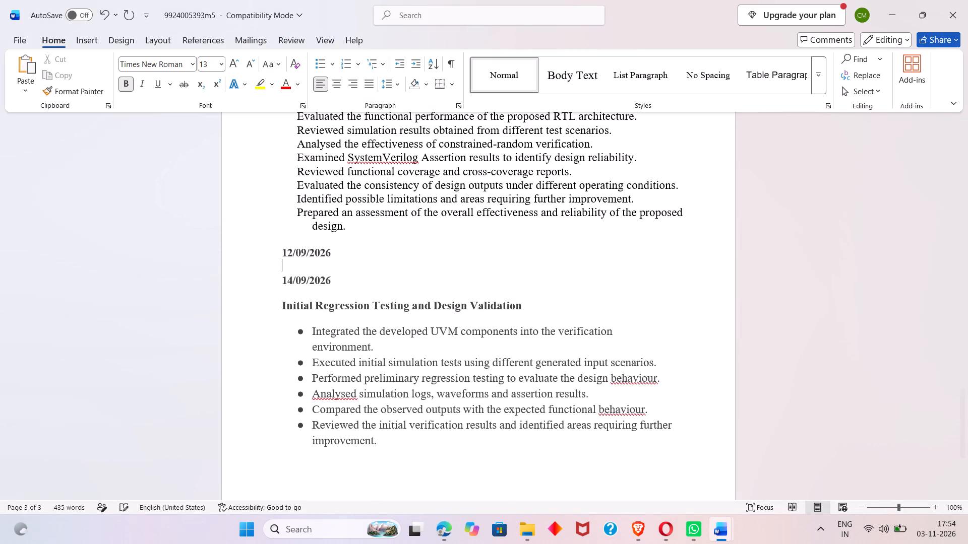
key(Return)
key(space)
key(space)
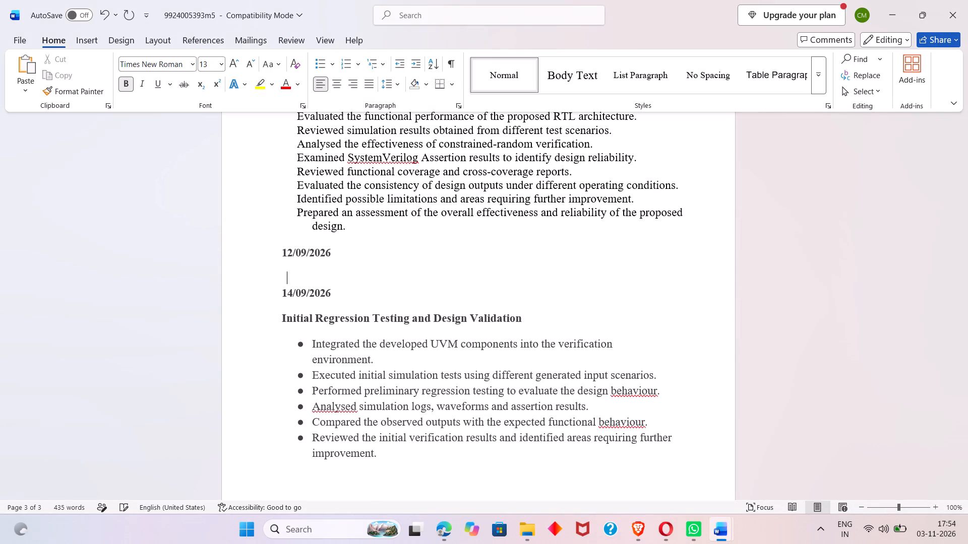
key(ctrl+v)
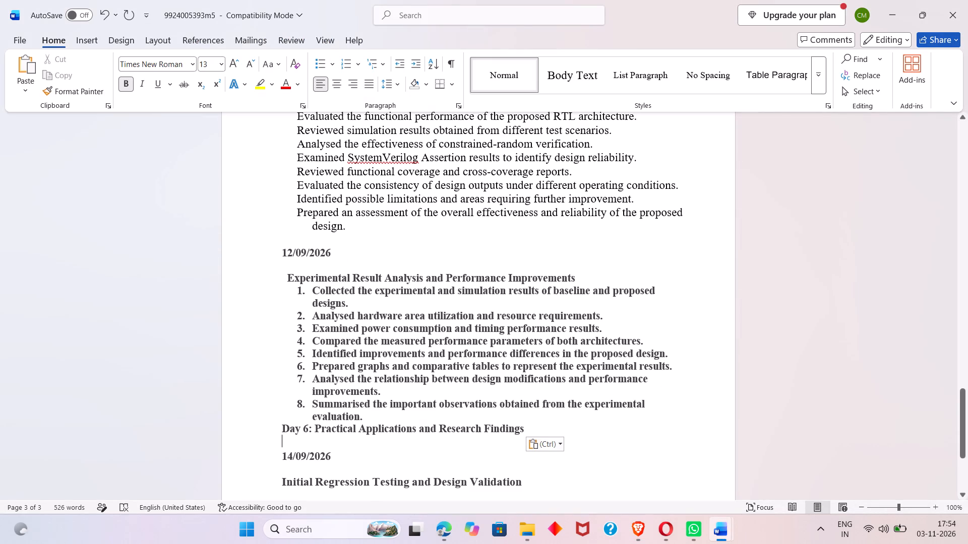
click(577, 284)
click(578, 277)
key(Return)
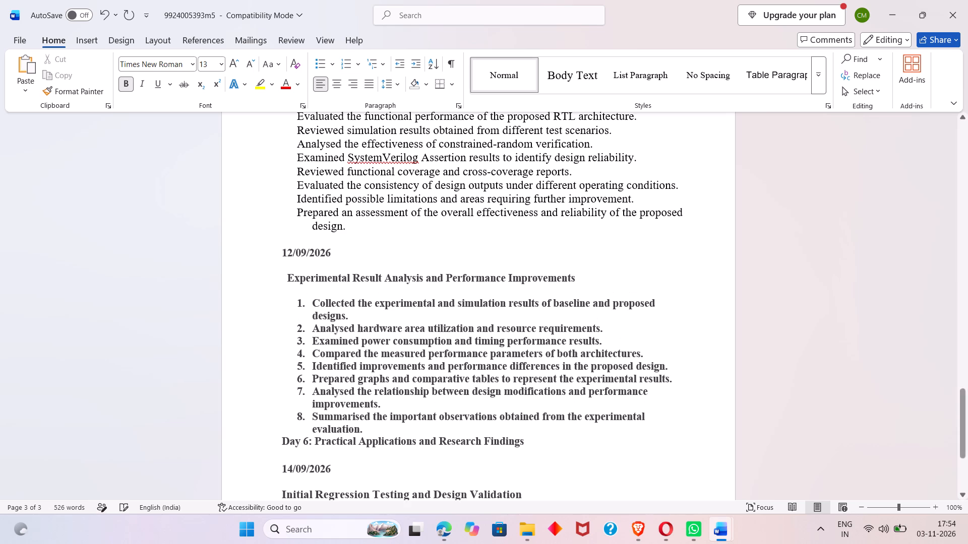
Remove the bold from the eight points under 12/09/2026 and set their font size to 11.
drag(290, 305, 525, 378)
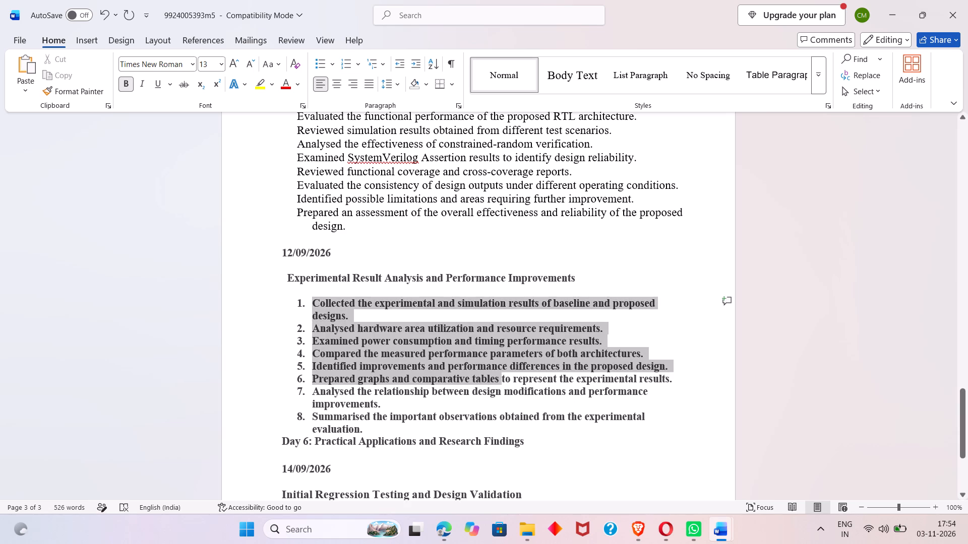
drag(525, 378, 671, 424)
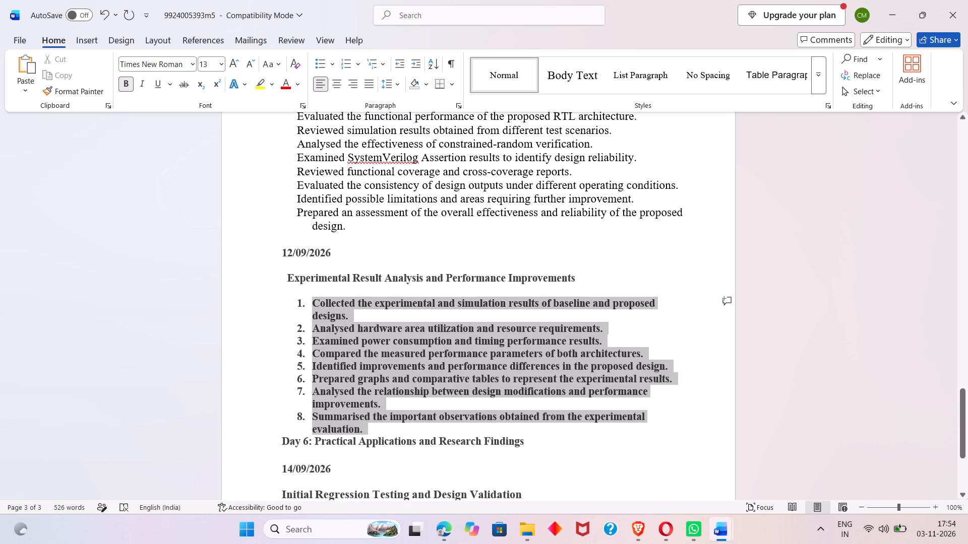
drag(671, 424, 673, 424)
click(684, 405)
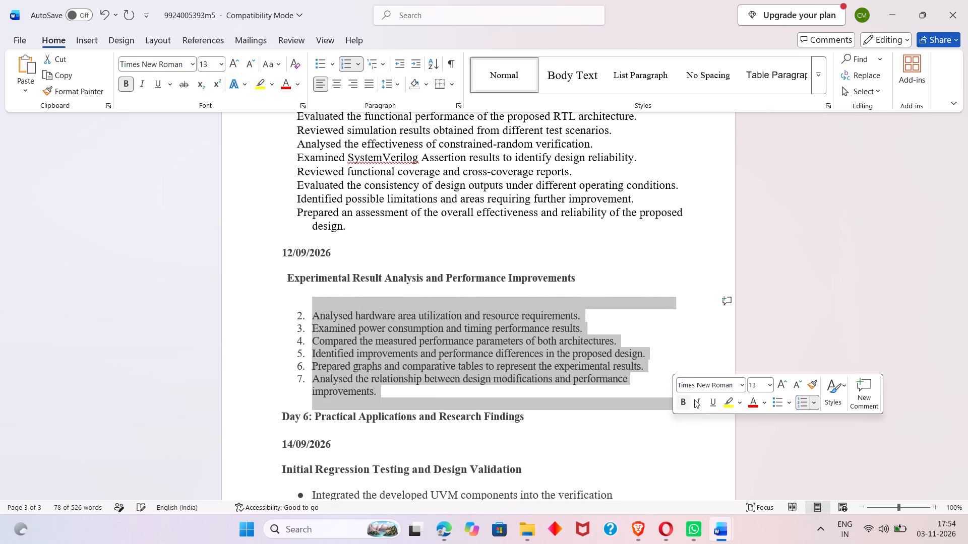
click(772, 385)
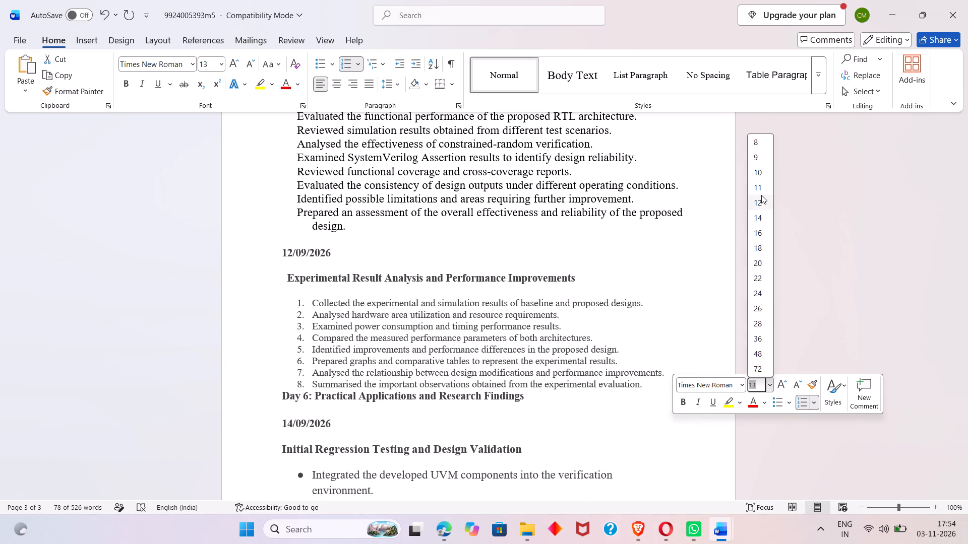
click(761, 183)
click(613, 273)
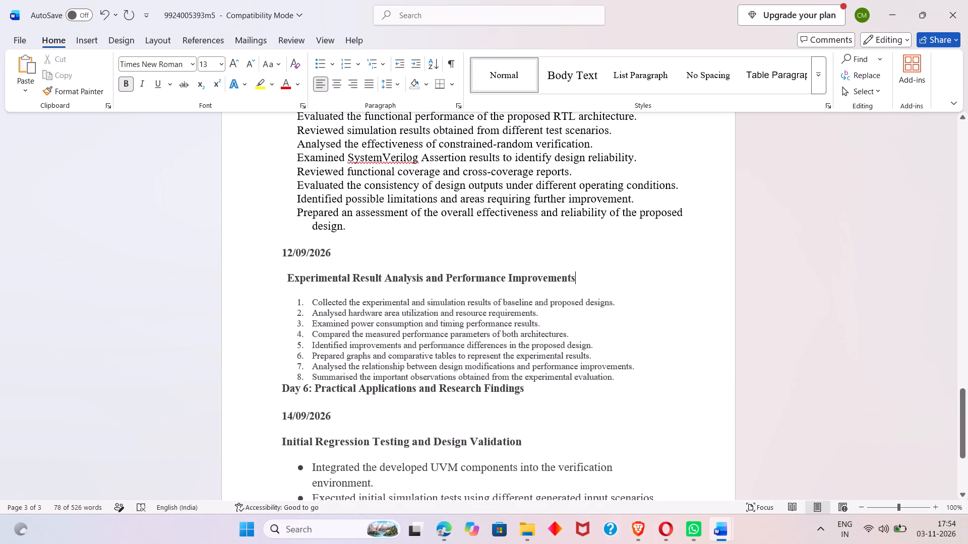
Delete the stray "Day 6: Practical Applications and Research Findings" heading below the 12/09/2026 points.
click(527, 392)
key(BackSpace)
key(BackSpace)
key(BackSpace)
key(BackSpace)
key(BackSpace)
key(BackSpace)
key(BackSpace)
key(BackSpace)
key(BackSpace)
key(BackSpace)
key(BackSpace)
key(BackSpace)
key(BackSpace)
key(BackSpace)
key(BackSpace)
key(BackSpace)
key(BackSpace)
key(BackSpace)
key(BackSpace)
key(BackSpace)
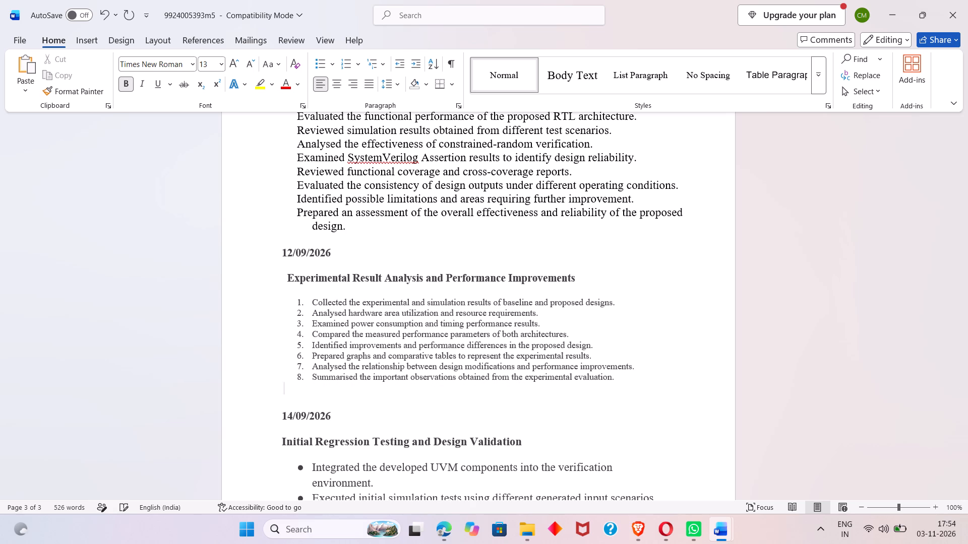
Remove the numbering from all eight points under 12/09/2026, keeping their text and indent.
click(307, 304)
key(BackSpace)
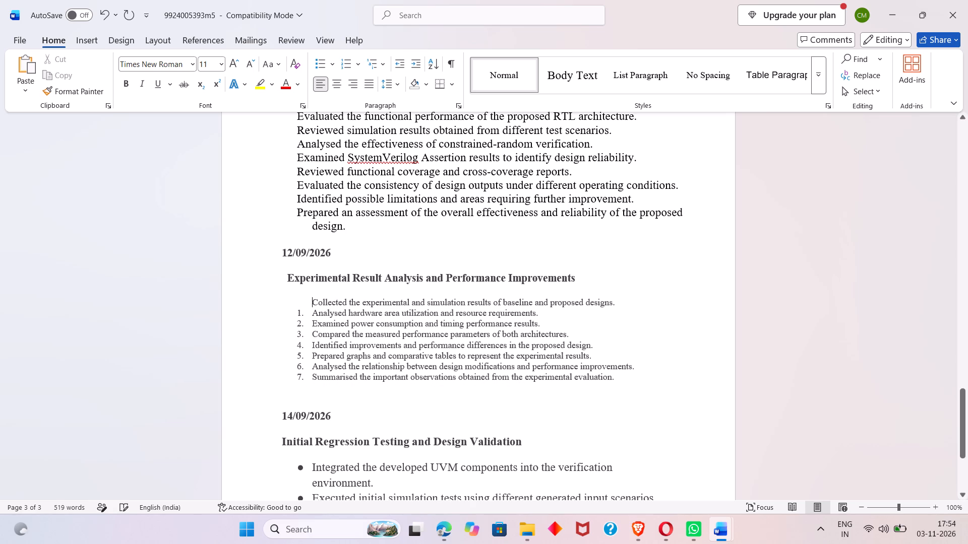
click(312, 313)
key(BackSpace)
click(311, 322)
key(BackSpace)
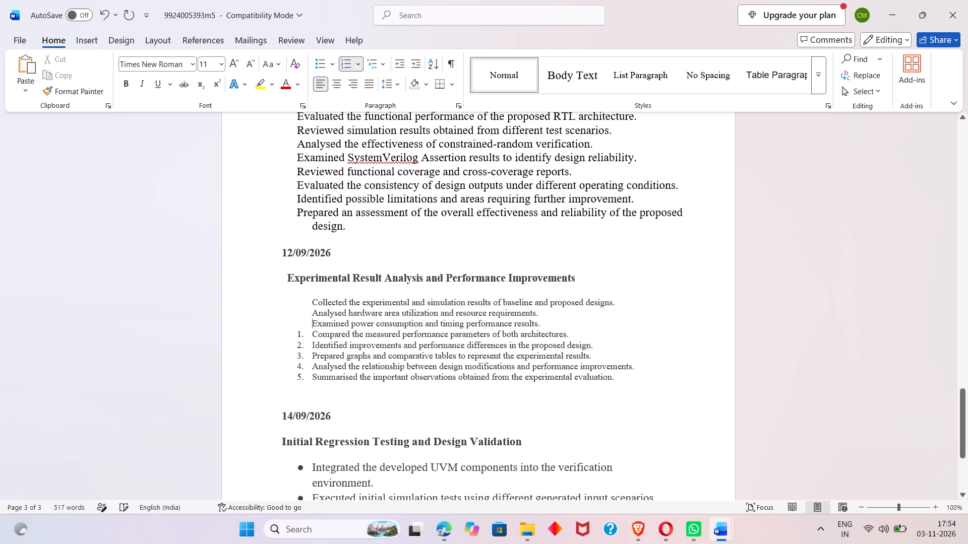
click(311, 337)
key(BackSpace)
click(311, 346)
key(BackSpace)
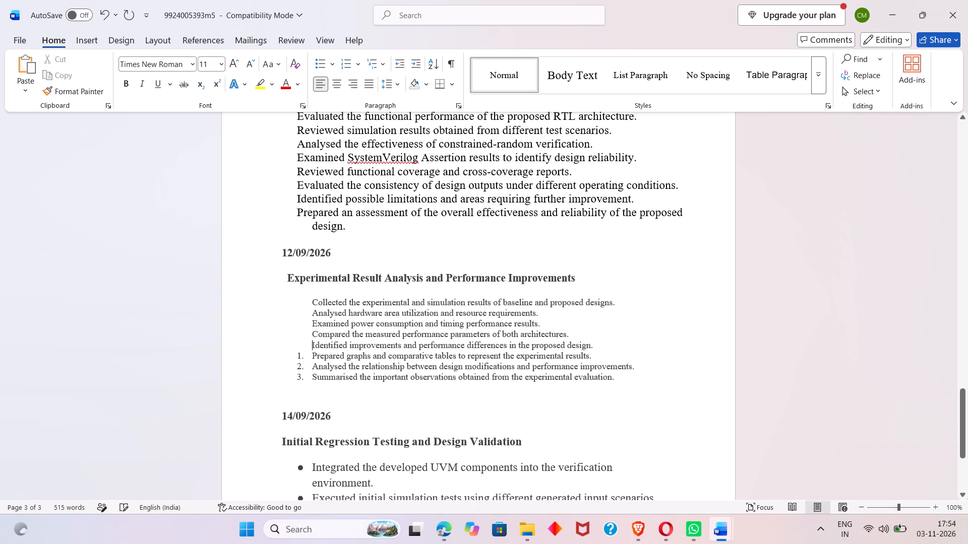
click(308, 355)
key(BackSpace)
click(308, 367)
key(BackSpace)
click(309, 375)
key(BackSpace)
scroll(547, 344, down, 10)
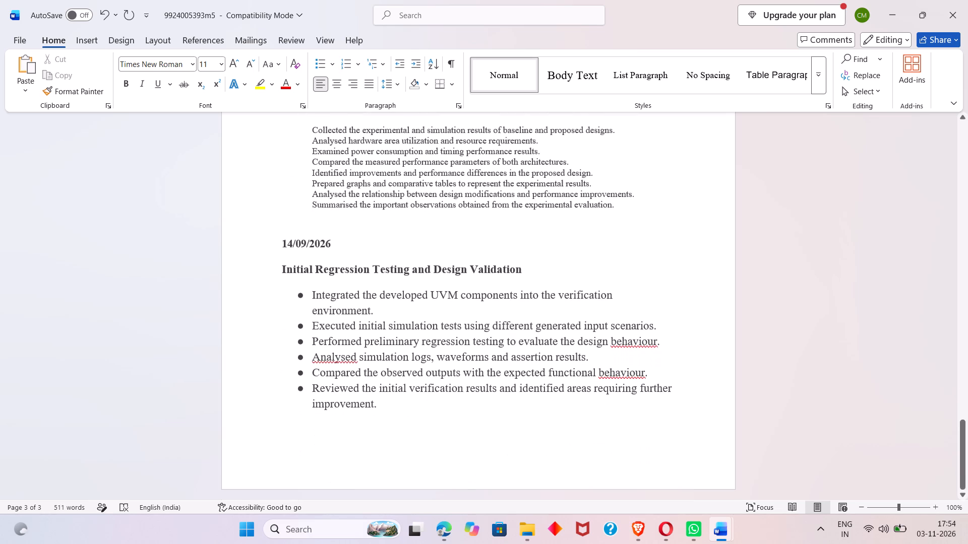
scroll(540, 342, down, 10)
scroll(537, 345, up, 14)
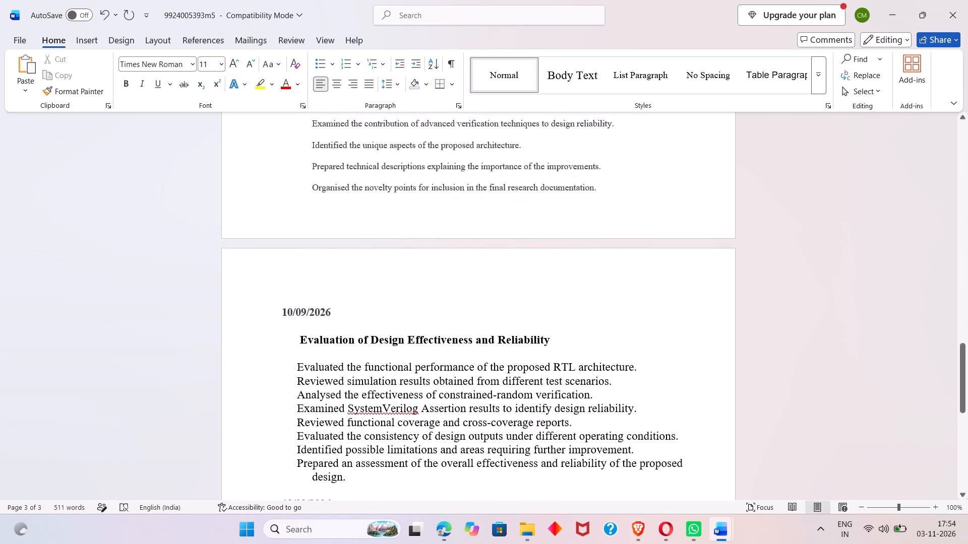
scroll(537, 341, up, 7)
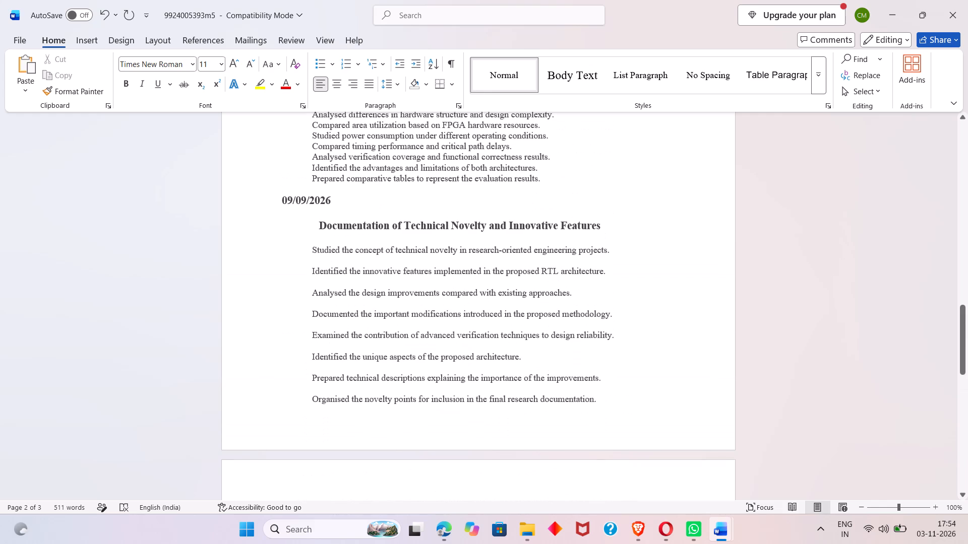
scroll(536, 341, up, 4)
scroll(536, 341, down, 12)
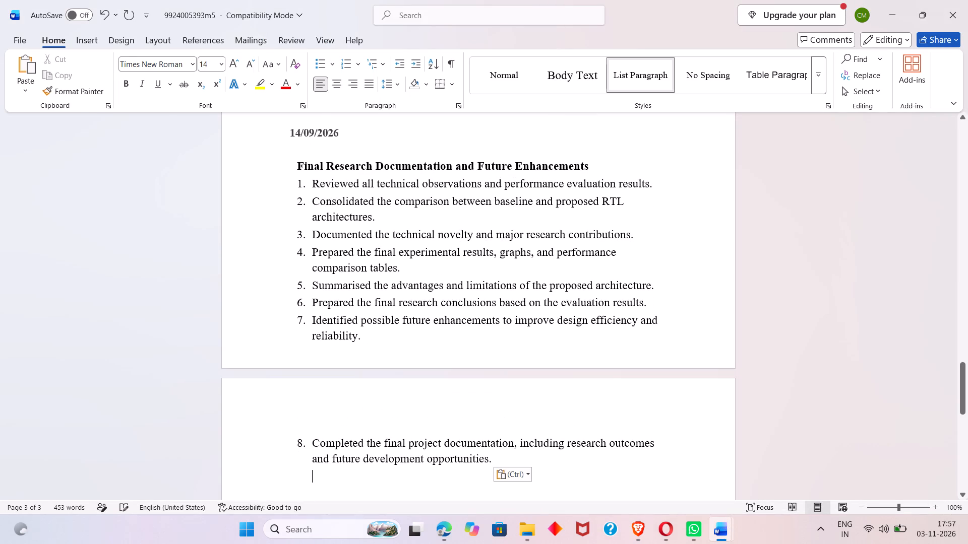
Delete the eighth Day 7 point, about completing the final project documentation, along with the full stop ending the seventh point.
click(493, 457)
key(BackSpace)
key(BackSpace)
key(BackSpace)
key(BackSpace)
key(BackSpace)
key(BackSpace)
key(BackSpace)
key(BackSpace)
key(BackSpace)
key(BackSpace)
key(BackSpace)
key(BackSpace)
key(BackSpace)
key(BackSpace)
key(BackSpace)
key(BackSpace)
key(BackSpace)
key(BackSpace)
key(BackSpace)
key(BackSpace)
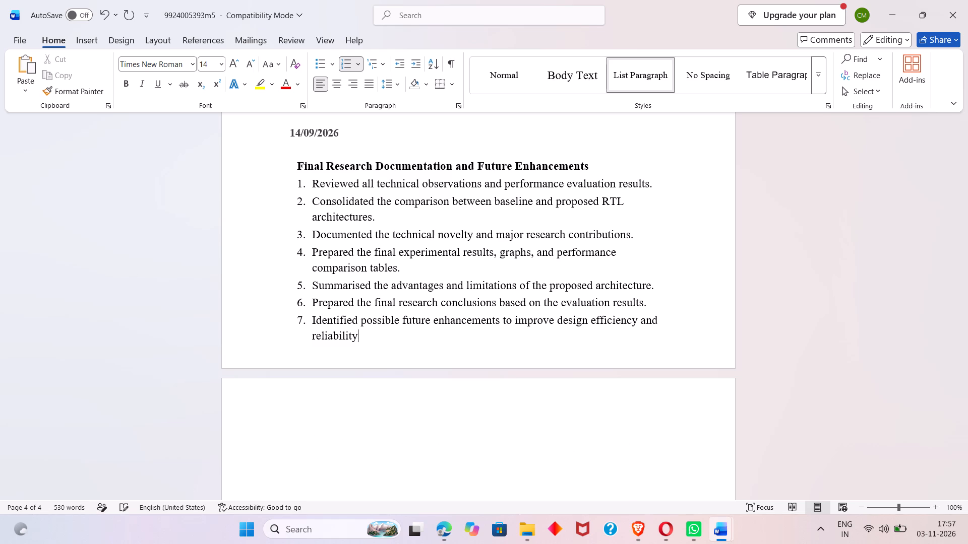
Review the layout and formatting of the report's dated entries from 07/09/2026 through 14/09/2026.
scroll(364, 525, down, 7)
scroll(325, 352, down, 18)
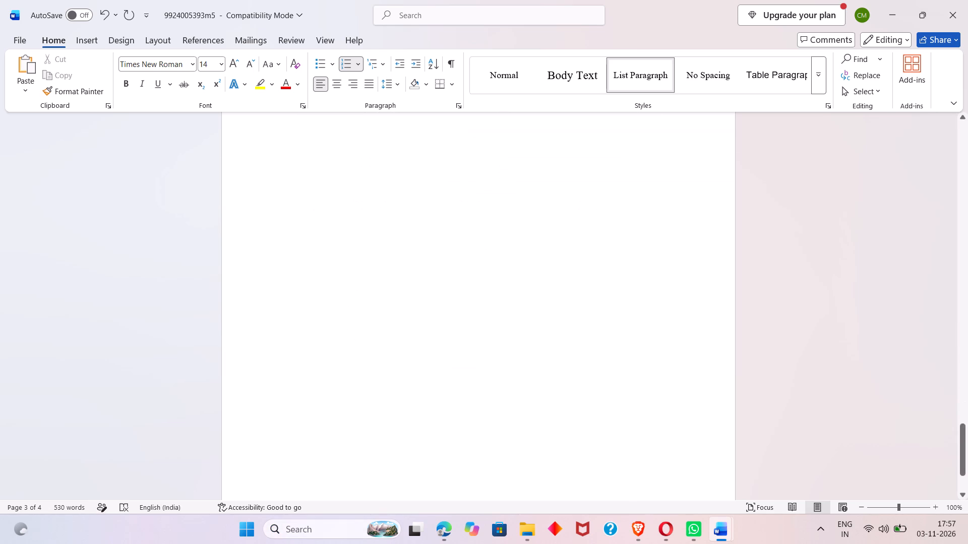
scroll(361, 469, down, 13)
scroll(418, 396, down, 2)
scroll(422, 388, up, 20)
scroll(422, 388, up, 5)
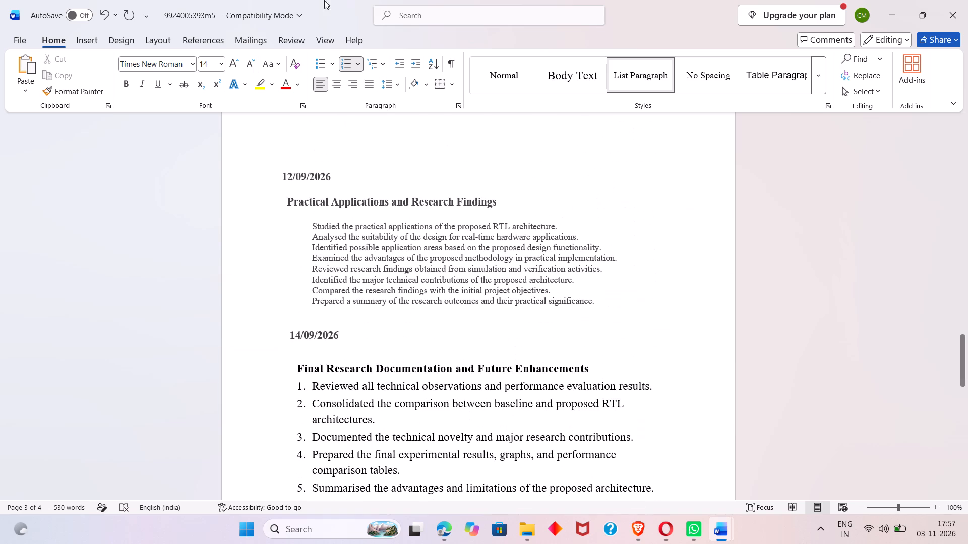
scroll(373, 194, up, 6)
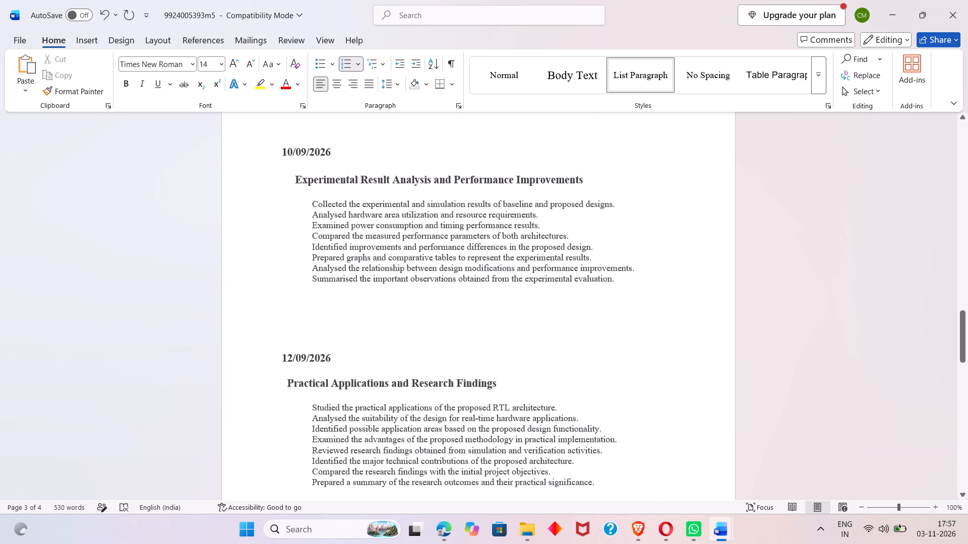
scroll(375, 196, up, 20)
scroll(375, 196, up, 13)
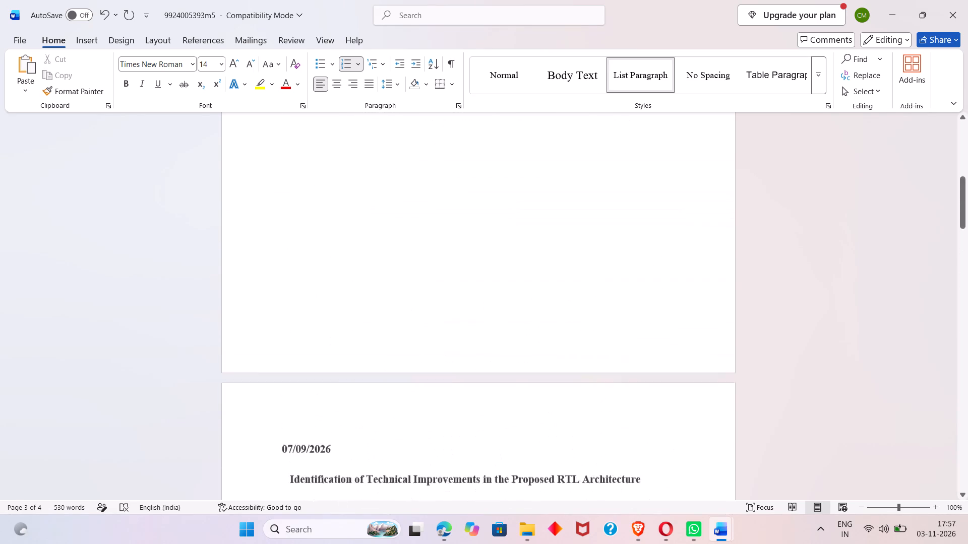
scroll(381, 196, down, 14)
scroll(386, 200, up, 7)
scroll(386, 200, down, 12)
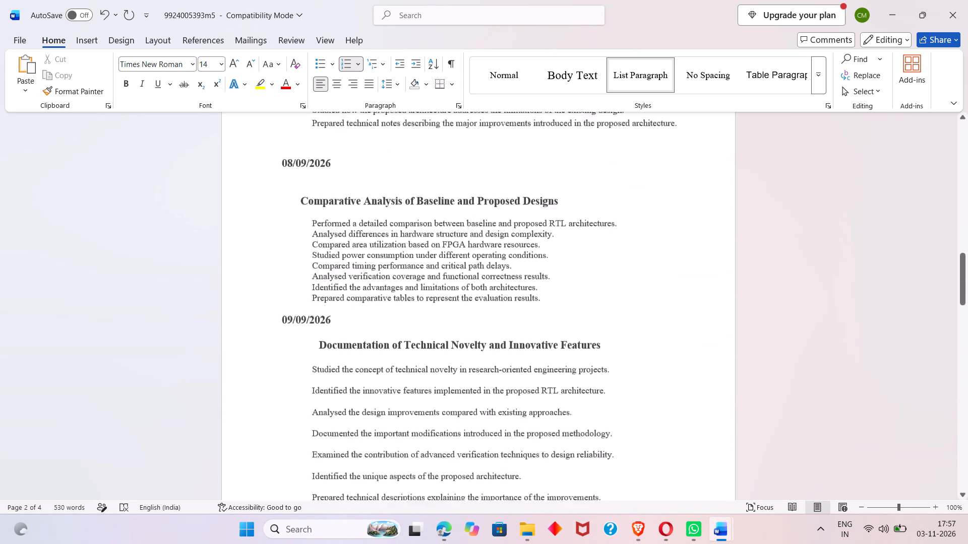
scroll(387, 200, down, 17)
scroll(389, 201, down, 20)
scroll(389, 201, down, 2)
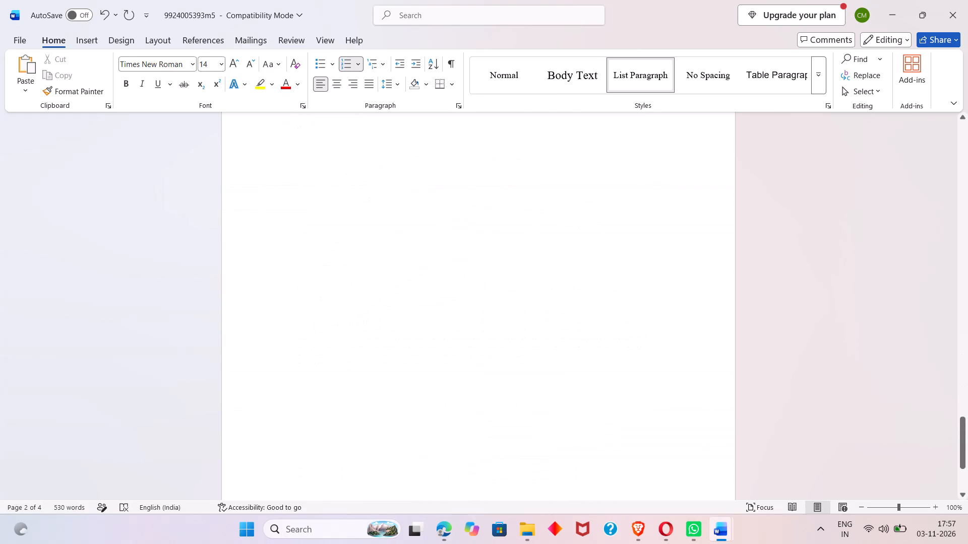
scroll(389, 201, down, 20)
scroll(392, 196, up, 20)
scroll(392, 196, up, 4)
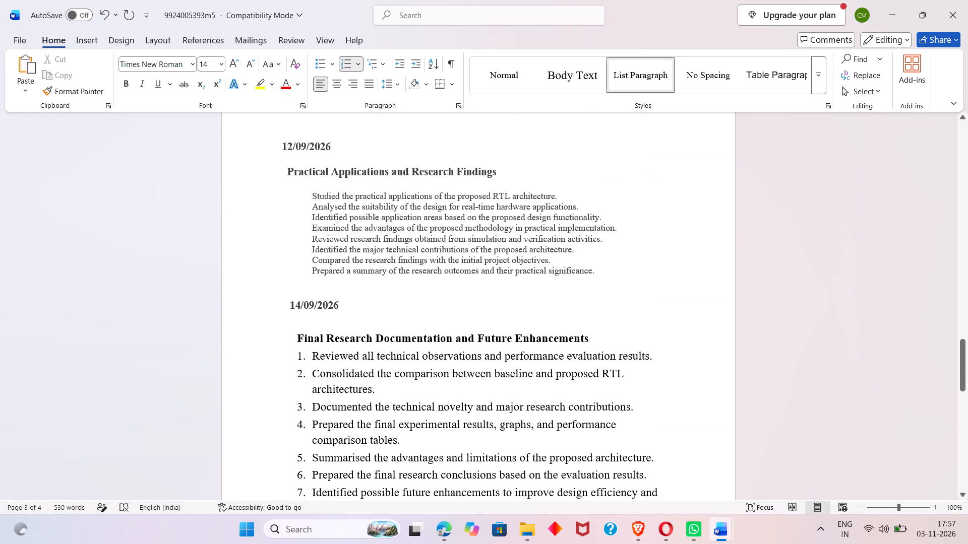
Remove the numbering and indentation from the first four points of the 14/09/2026 entry.
click(306, 358)
key(BackSpace)
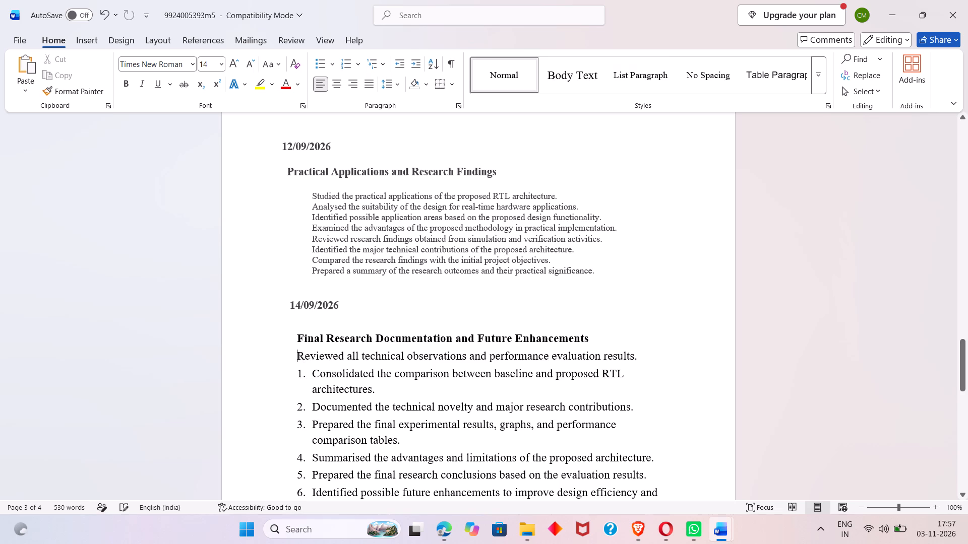
click(307, 373)
key(BackSpace)
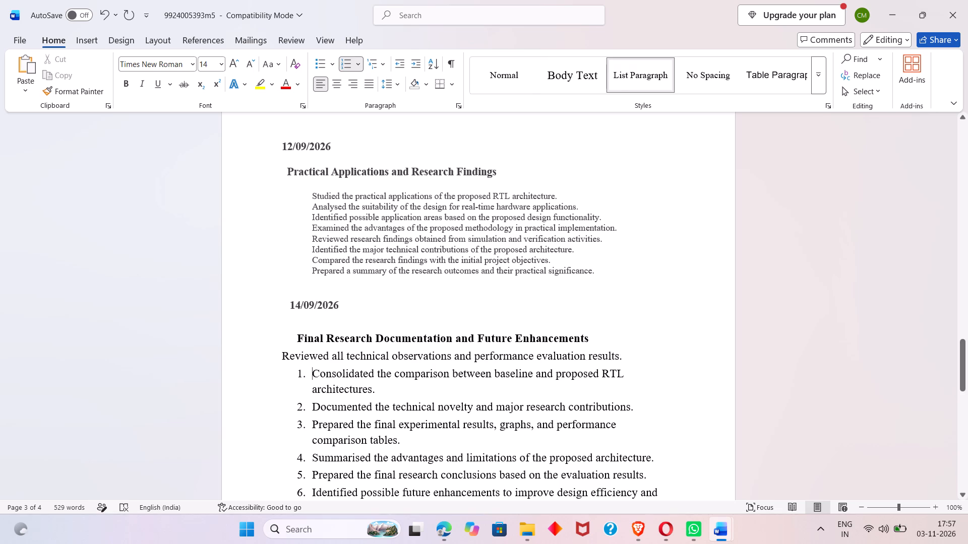
click(307, 385)
click(310, 376)
key(BackSpace)
key(BackSpace)
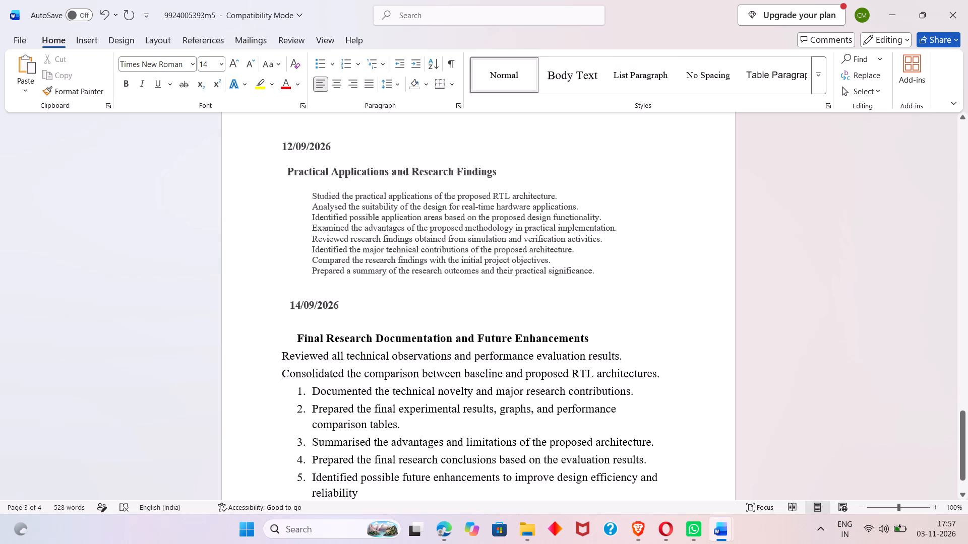
click(310, 391)
key(BackSpace)
key(BackSpace)
click(311, 406)
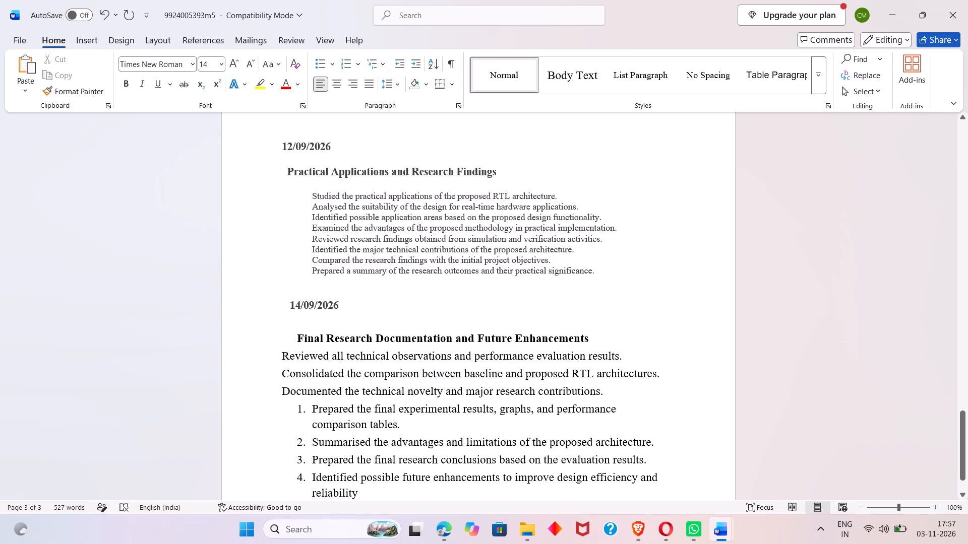
key(BackSpace)
key(BackSpace)
Remove the numbering and indentation from the last three points of the 14/09/2026 entry.
click(309, 442)
key(BackSpace)
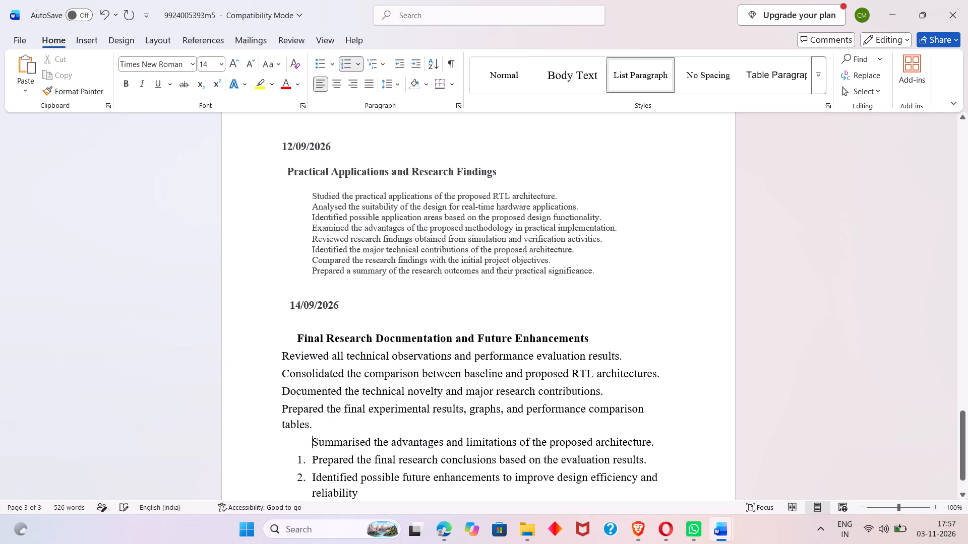
key(BackSpace)
click(311, 457)
key(BackSpace)
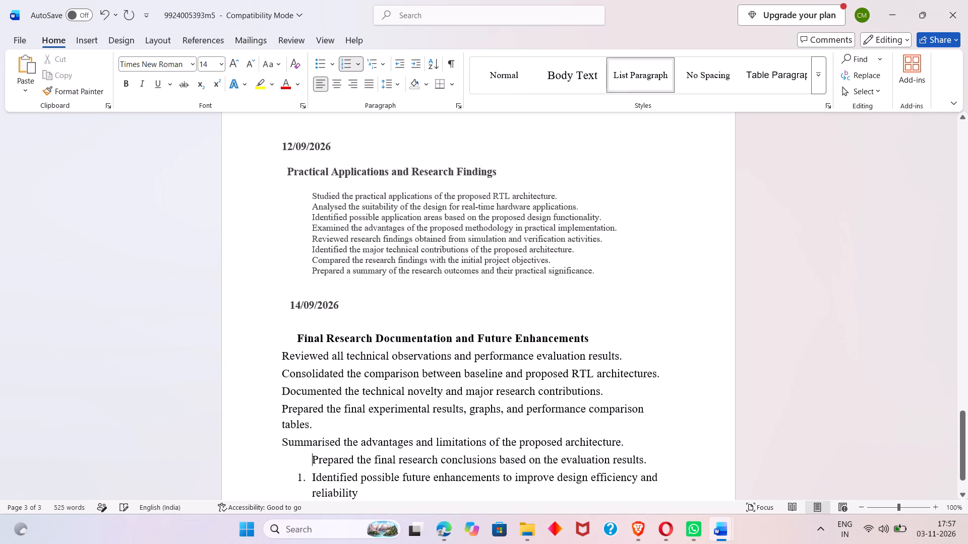
key(BackSpace)
scroll(310, 452, down, 1)
click(309, 445)
key(BackSpace)
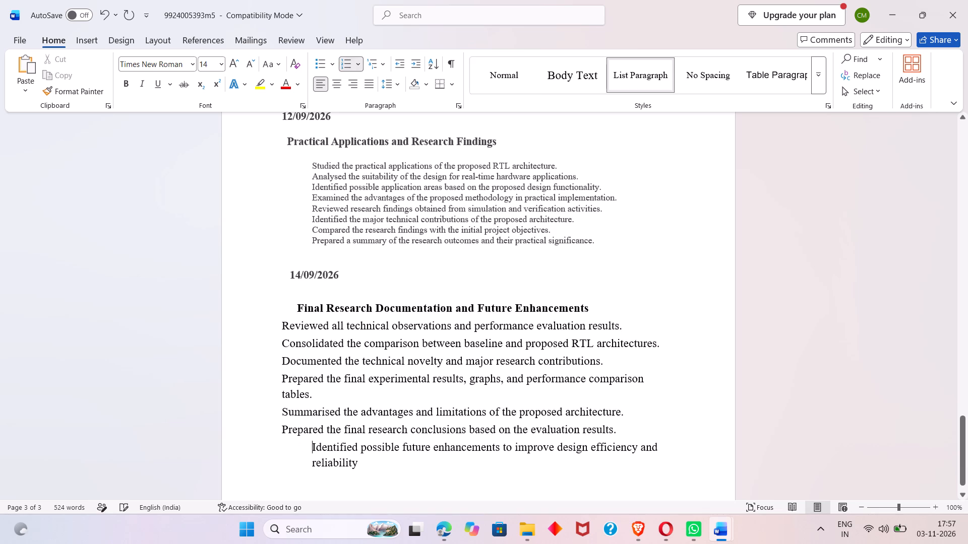
key(BackSpace)
Insert a blank line between each of the eight points under "Practical Applications and Research Findings" in the 12/09/2026 entry.
scroll(315, 442, down, 4)
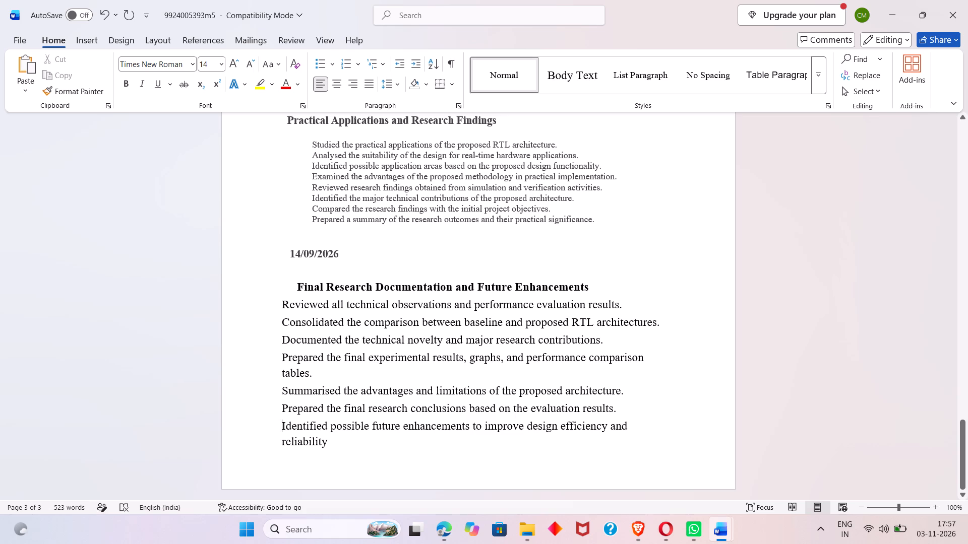
click(559, 143)
key(Return)
click(580, 168)
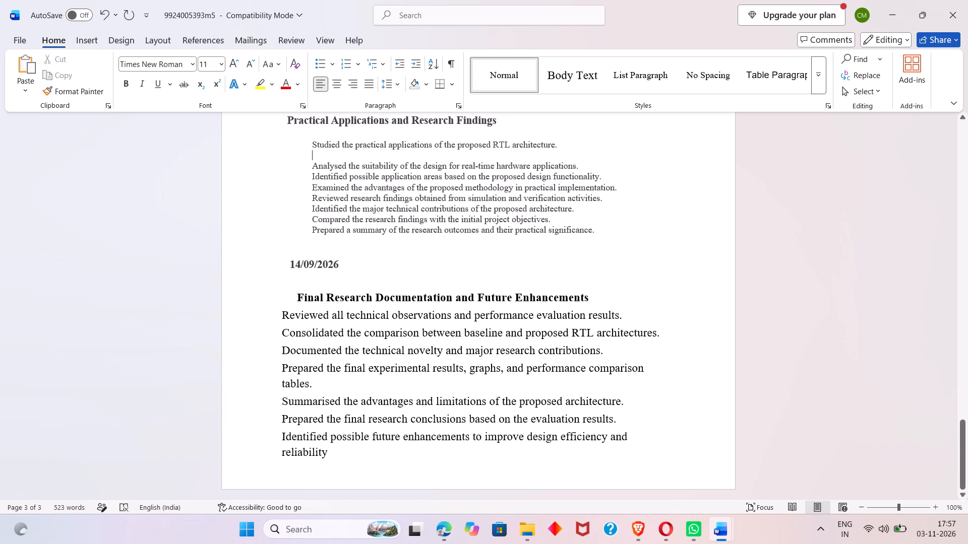
key(Return)
click(602, 190)
key(Return)
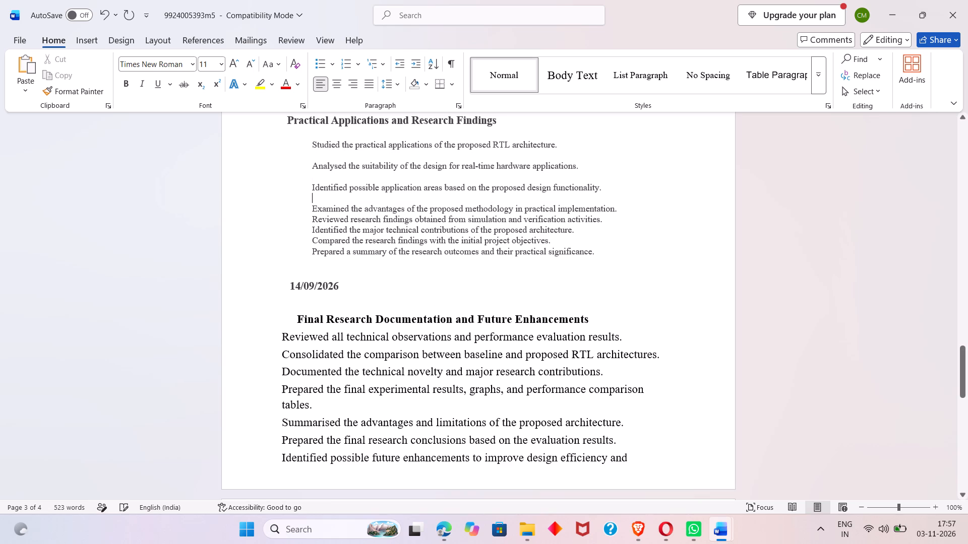
click(617, 210)
key(Return)
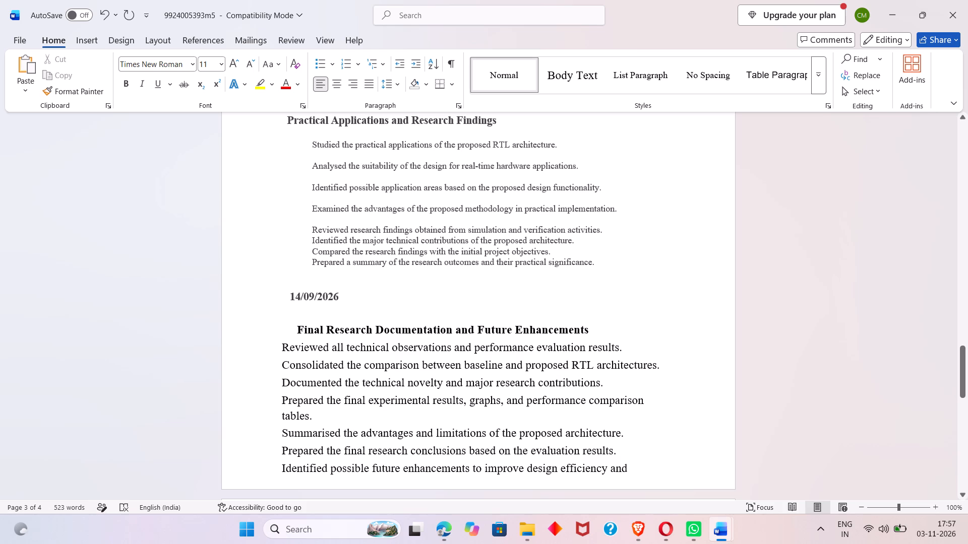
click(602, 232)
key(Return)
click(575, 252)
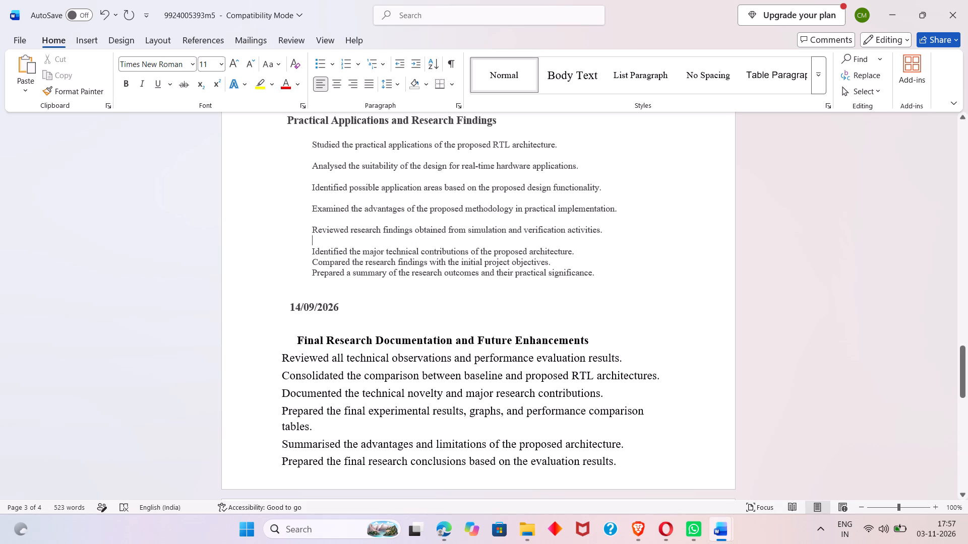
key(Return)
click(552, 276)
key(Return)
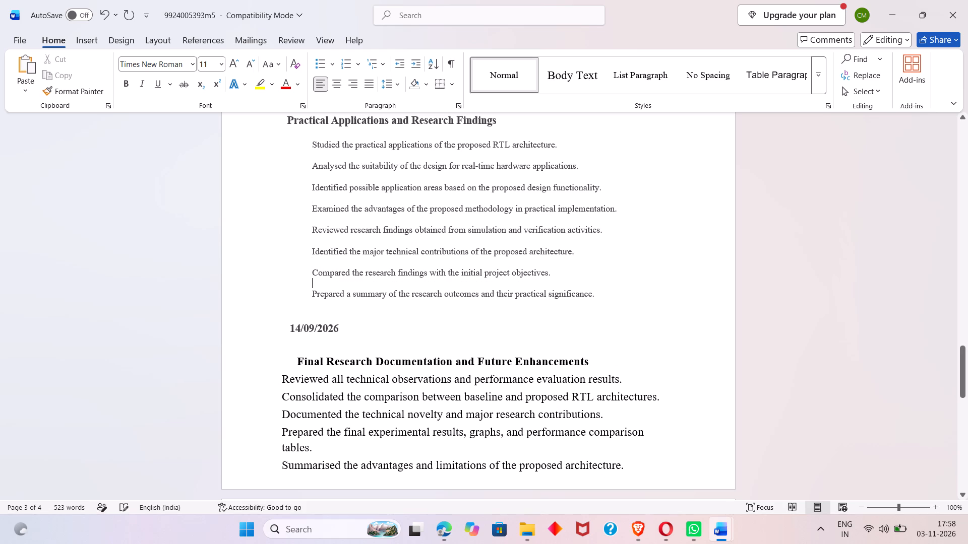
Insert a blank line between each of the eight points under "Experimental Result Analysis and Performance Improvements" in the 10/09/2026 entry.
scroll(533, 277, up, 3)
scroll(532, 277, down, 16)
scroll(532, 277, up, 20)
scroll(532, 274, up, 2)
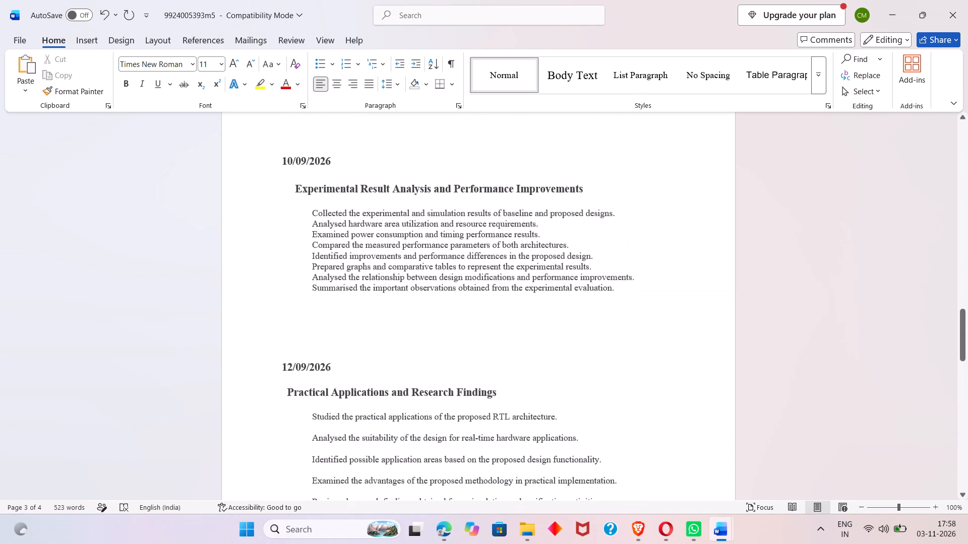
click(616, 214)
key(Return)
click(540, 235)
key(Return)
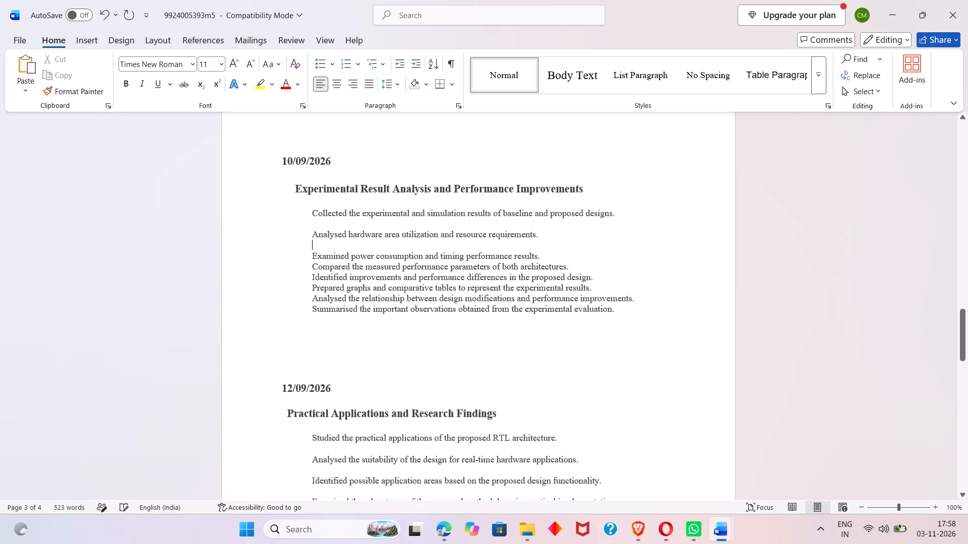
click(541, 257)
key(Return)
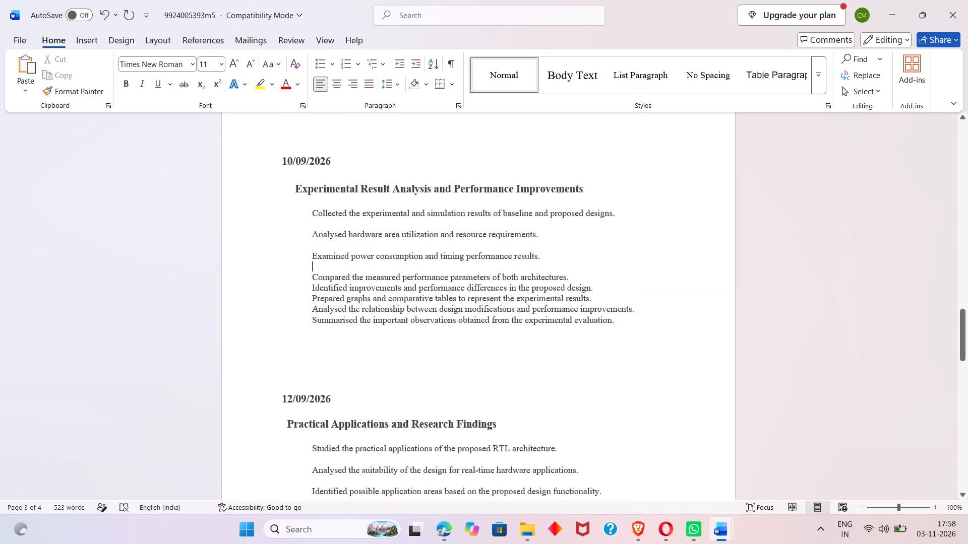
click(570, 276)
key(Return)
click(596, 302)
key(Return)
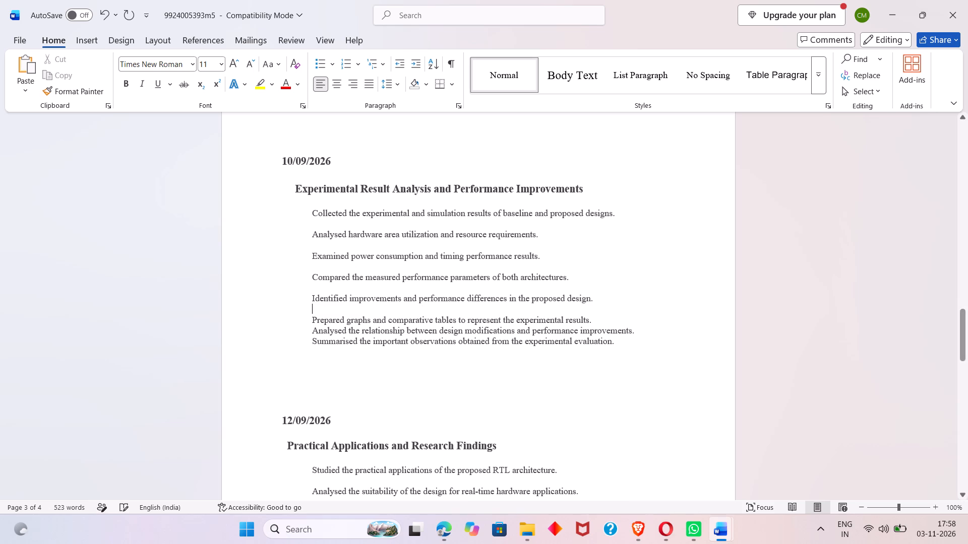
click(592, 320)
key(Return)
click(635, 342)
key(Return)
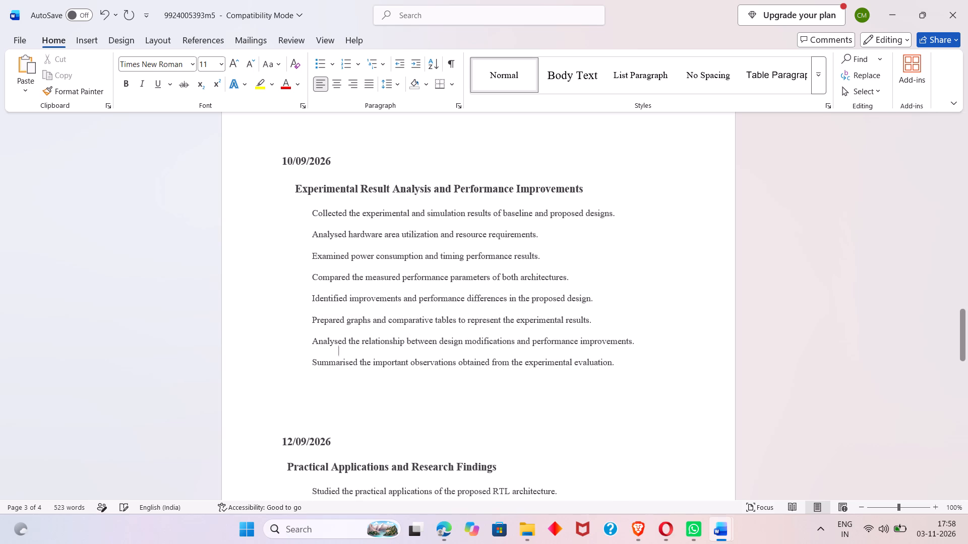
Insert a blank line after each of the eight points under "Comparative Analysis of Baseline and Proposed Designs" in the 08/09/2026 entry, including the last.
scroll(599, 323, down, 11)
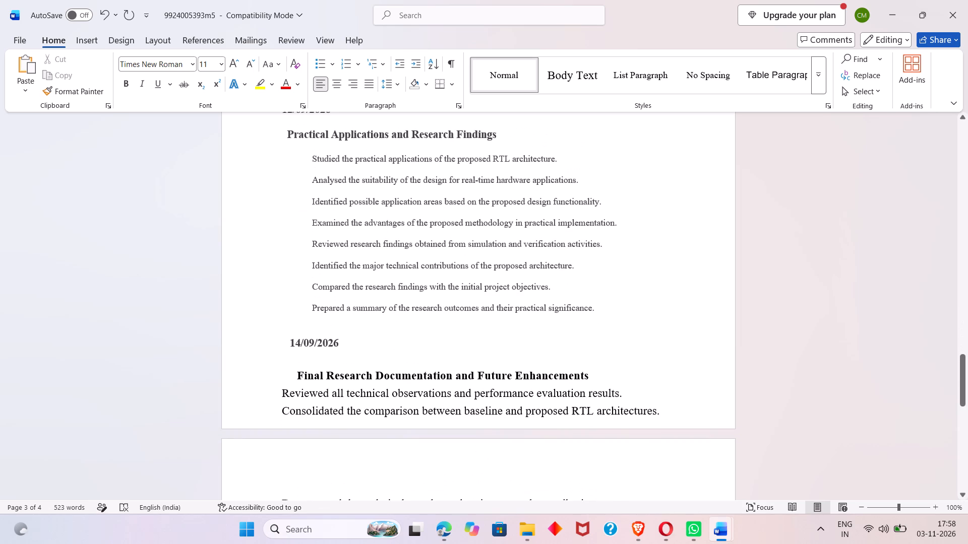
scroll(577, 314, up, 17)
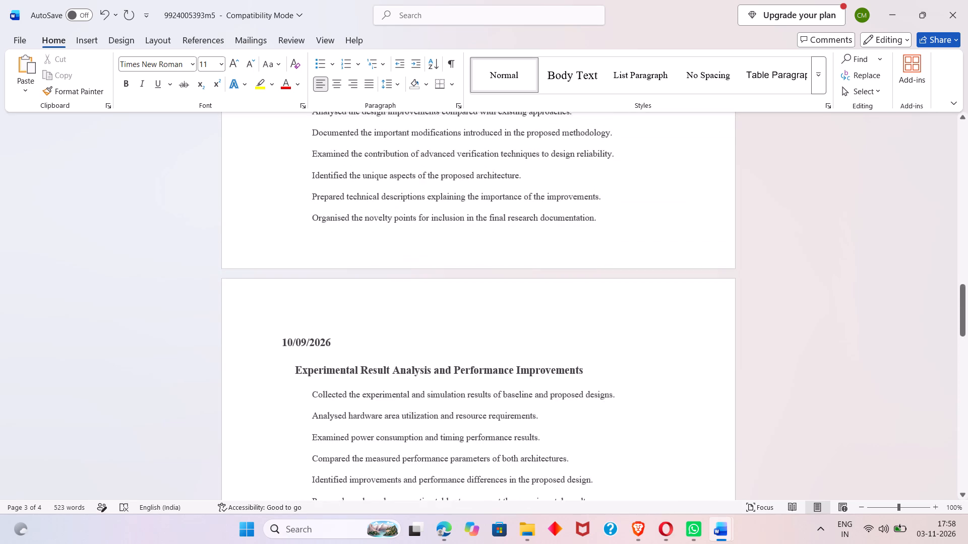
scroll(577, 309, up, 10)
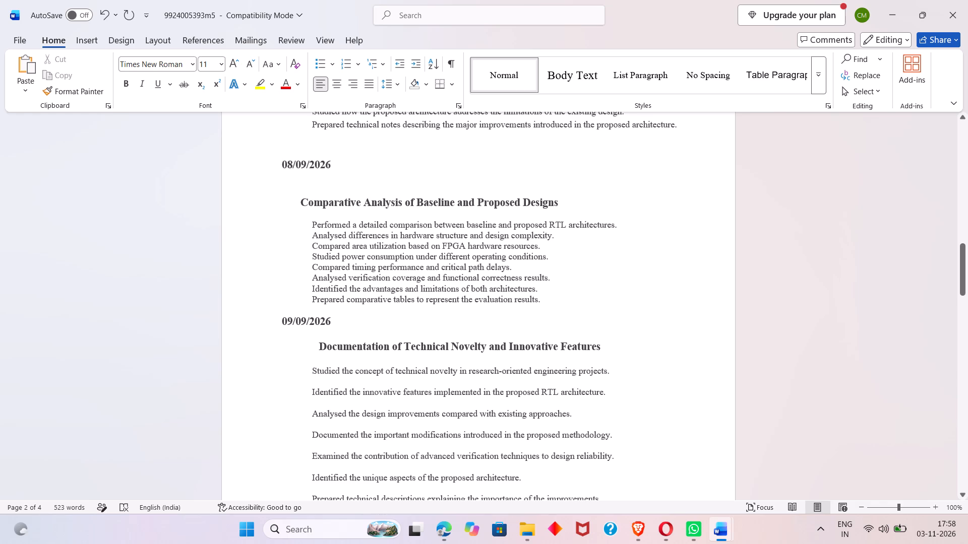
click(618, 224)
scroll(618, 224, down, 4)
scroll(571, 190, up, 4)
key(Return)
click(554, 248)
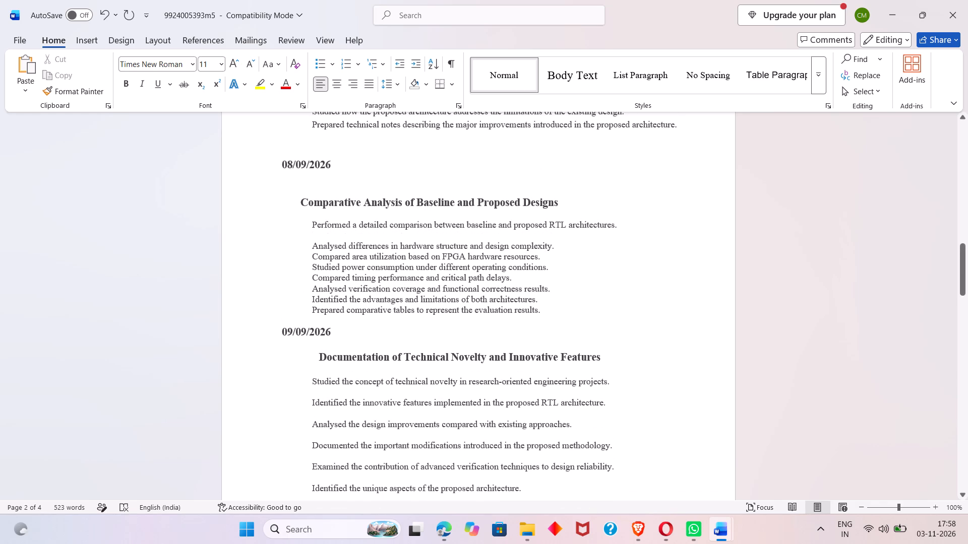
key(Return)
click(540, 269)
key(Return)
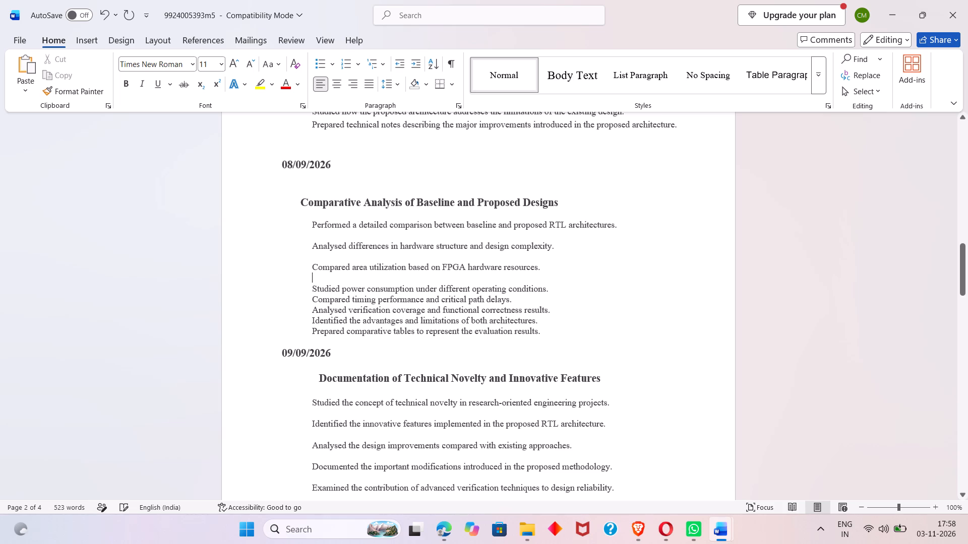
click(549, 289)
key(Return)
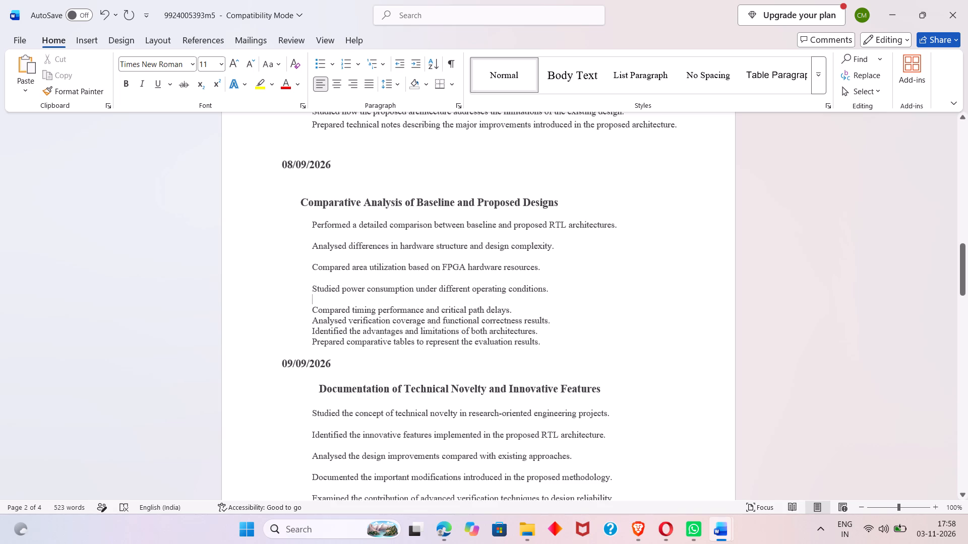
click(511, 313)
key(Return)
click(551, 330)
key(Return)
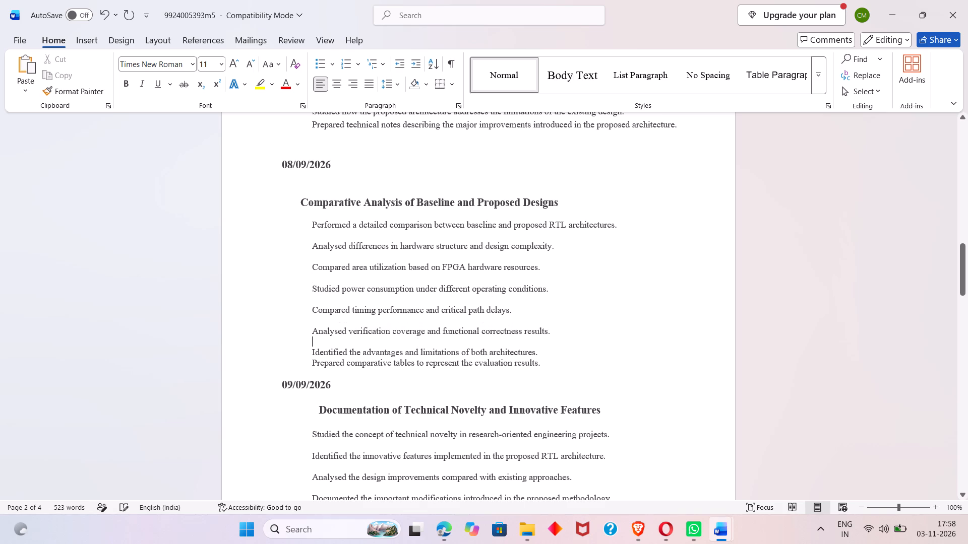
click(537, 354)
key(Return)
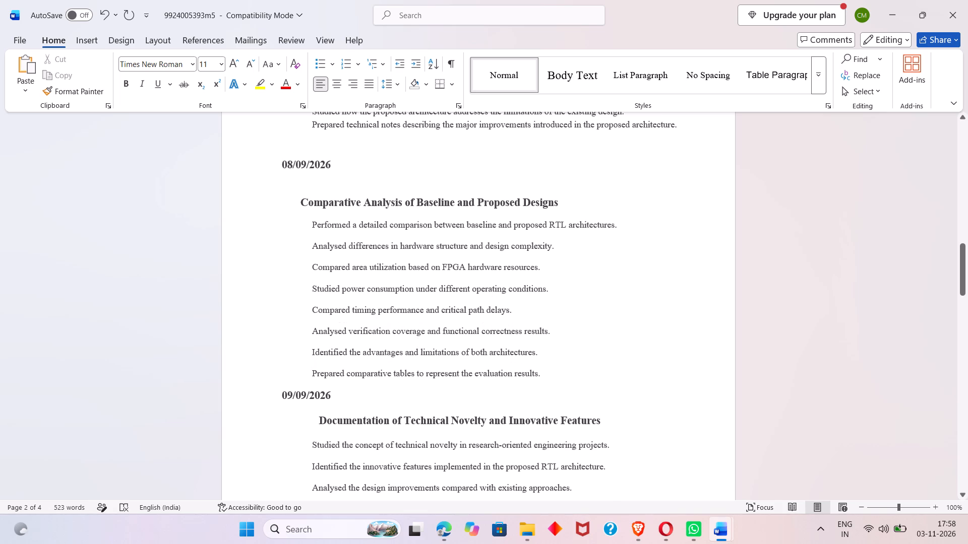
click(543, 374)
key(Return)
Review the spacing and page layout of the report's dated entries through 14/09/2026 and back to 07/09/2026.
scroll(532, 363, down, 11)
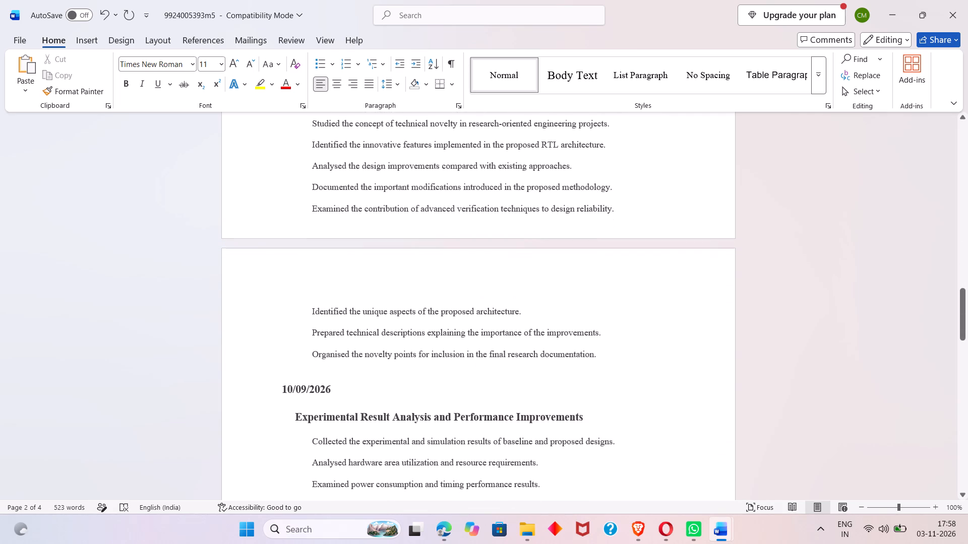
scroll(508, 320, down, 4)
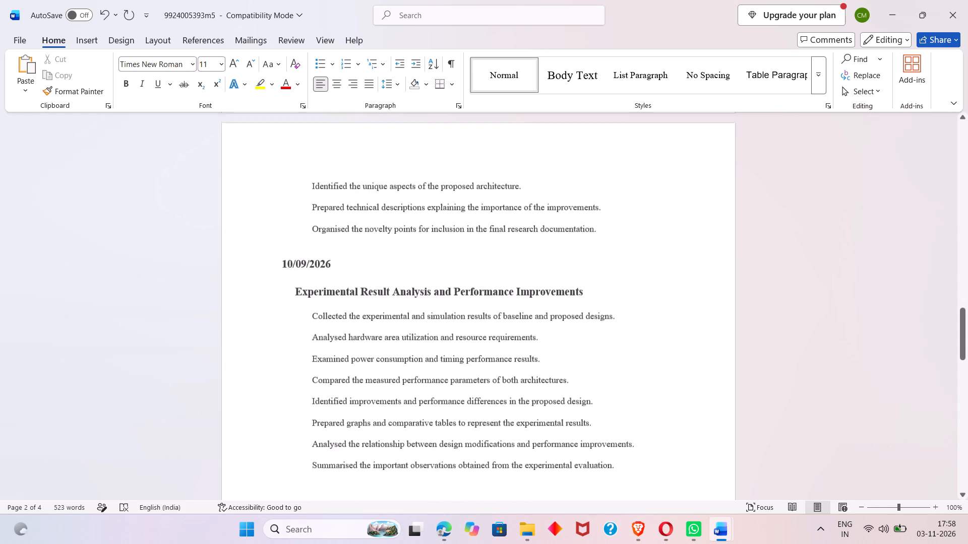
scroll(508, 330, down, 18)
scroll(508, 329, down, 9)
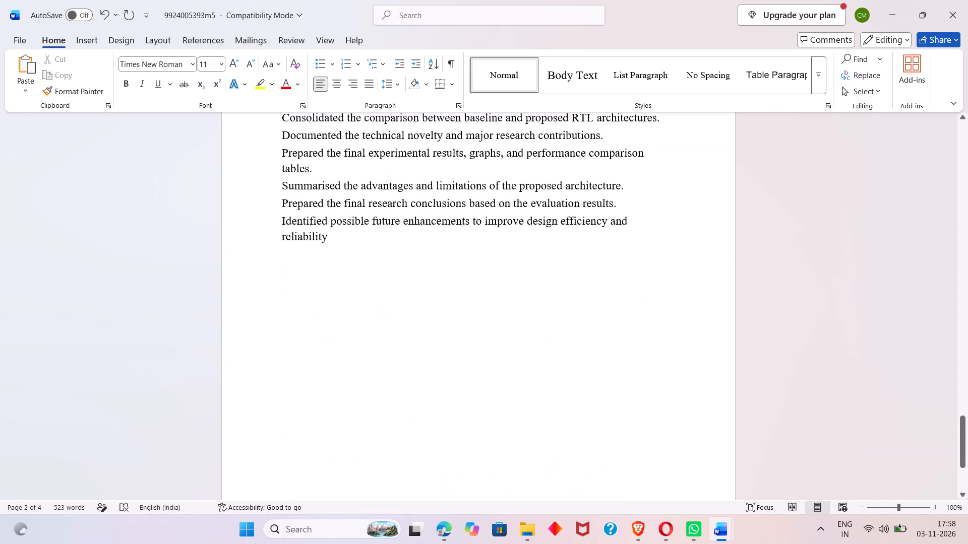
scroll(508, 327, down, 11)
scroll(508, 327, up, 17)
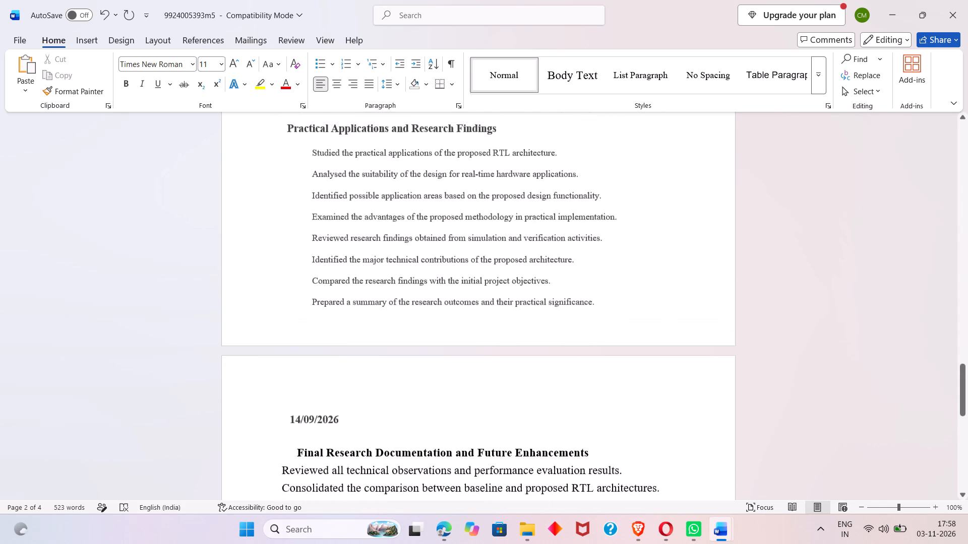
scroll(508, 319, up, 20)
scroll(508, 319, up, 19)
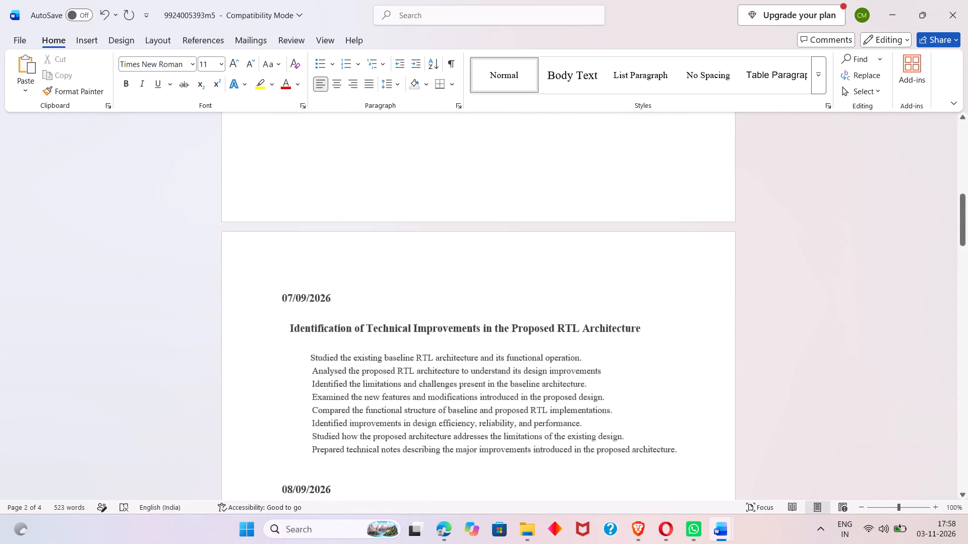
Clear the WORKDONE text from the 7/09/2026 row of the summary table on the first page.
scroll(508, 319, up, 18)
scroll(507, 316, up, 5)
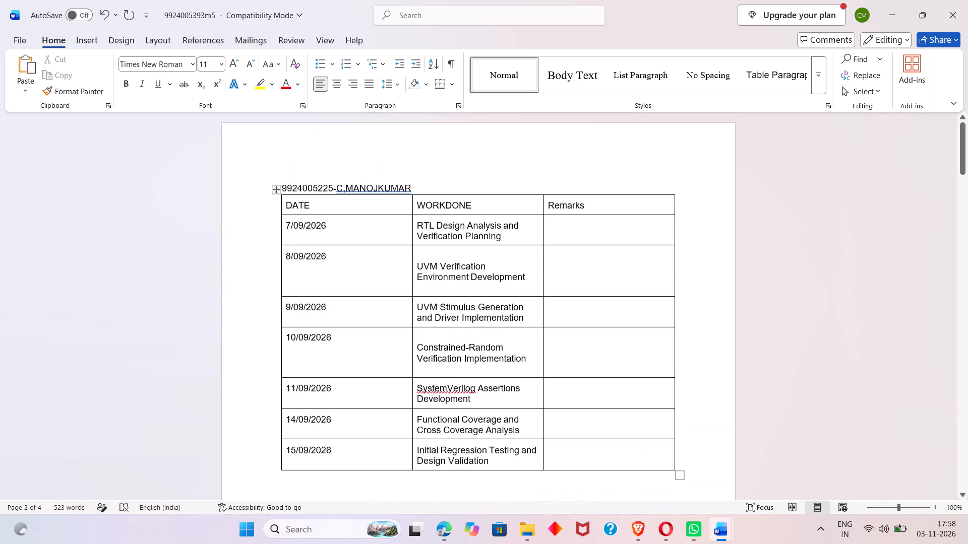
click(517, 236)
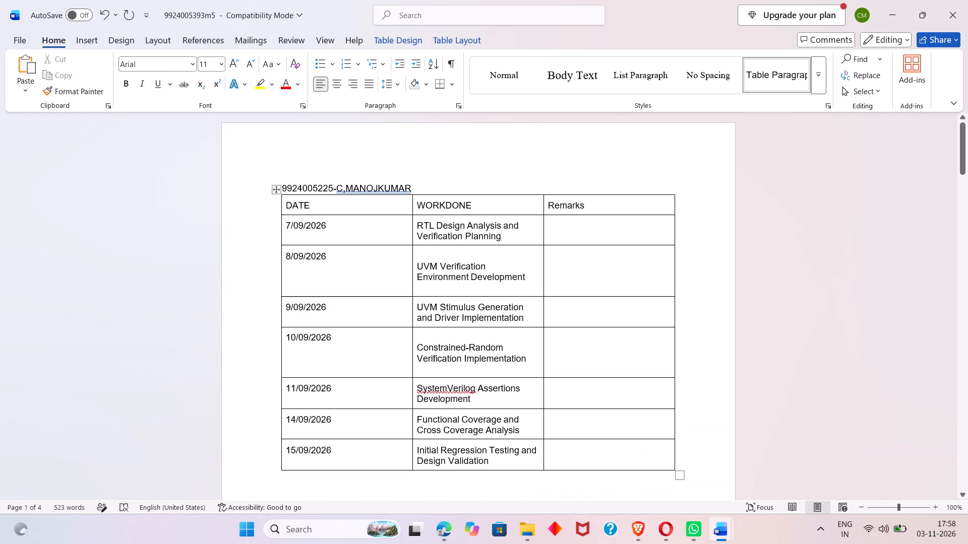
key(BackSpace)
key(BackSpace)
key(BackSpace)
key(BackSpace)
key(BackSpace)
key(BackSpace)
key(BackSpace)
key(BackSpace)
key(BackSpace)
key(BackSpace)
key(BackSpace)
key(BackSpace)
key(BackSpace)
key(BackSpace)
key(BackSpace)
key(BackSpace)
key(BackSpace)
key(BackSpace)
key(BackSpace)
key(BackSpace)
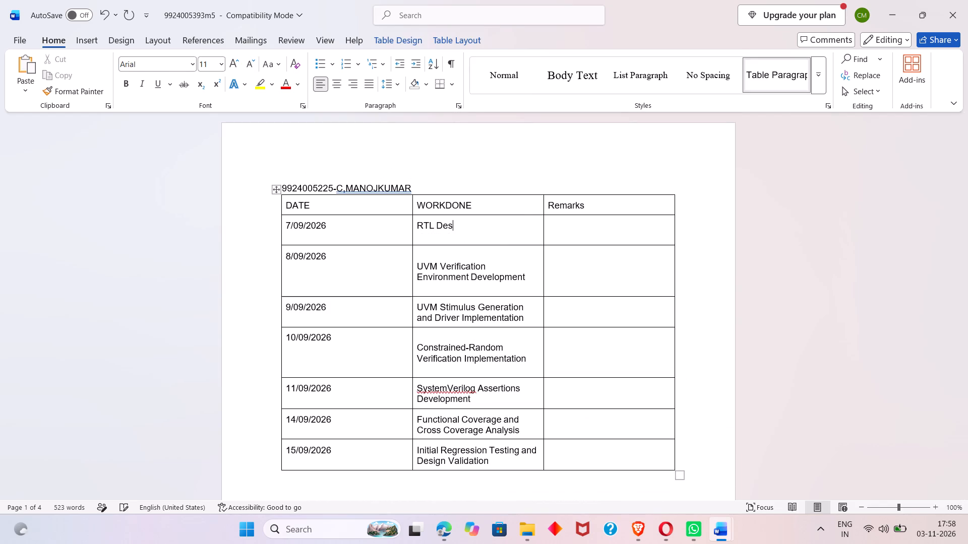
key(BackSpace)
key(BackSpace)
key(BackSpace)
key(BackSpace)
key(BackSpace)
key(BackSpace)
key(BackSpace)
Clear the WORKDONE text "UVM Verification Environment Development" from the 8/09/2026 row of the summary table.
click(530, 281)
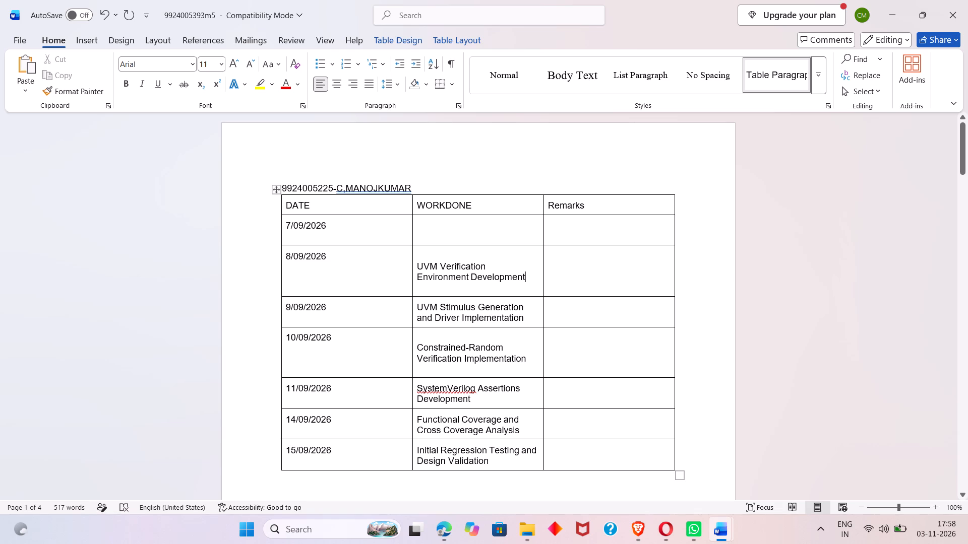
key(BackSpace)
key(BackSpace)
key(BackSpace)
key(BackSpace)
key(BackSpace)
key(BackSpace)
key(BackSpace)
key(BackSpace)
key(BackSpace)
key(BackSpace)
key(BackSpace)
key(BackSpace)
key(BackSpace)
key(BackSpace)
key(BackSpace)
key(BackSpace)
key(BackSpace)
key(BackSpace)
key(BackSpace)
key(BackSpace)
key(BackSpace)
key(BackSpace)
key(BackSpace)
key(BackSpace)
key(BackSpace)
key(BackSpace)
key(BackSpace)
key(BackSpace)
key(BackSpace)
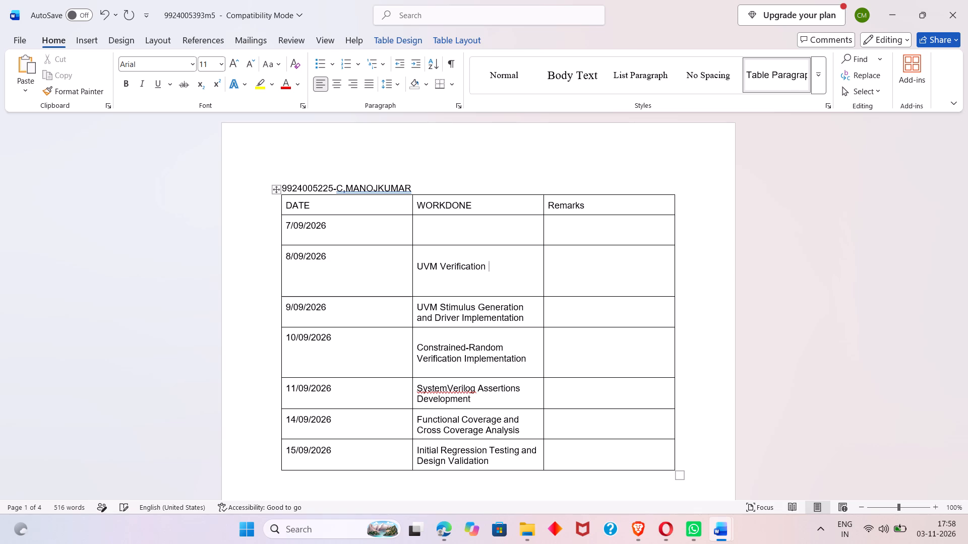
key(BackSpace)
key(BackSpace)
key(BackSpace)
key(BackSpace)
key(BackSpace)
key(BackSpace)
key(BackSpace)
key(BackSpace)
key(BackSpace)
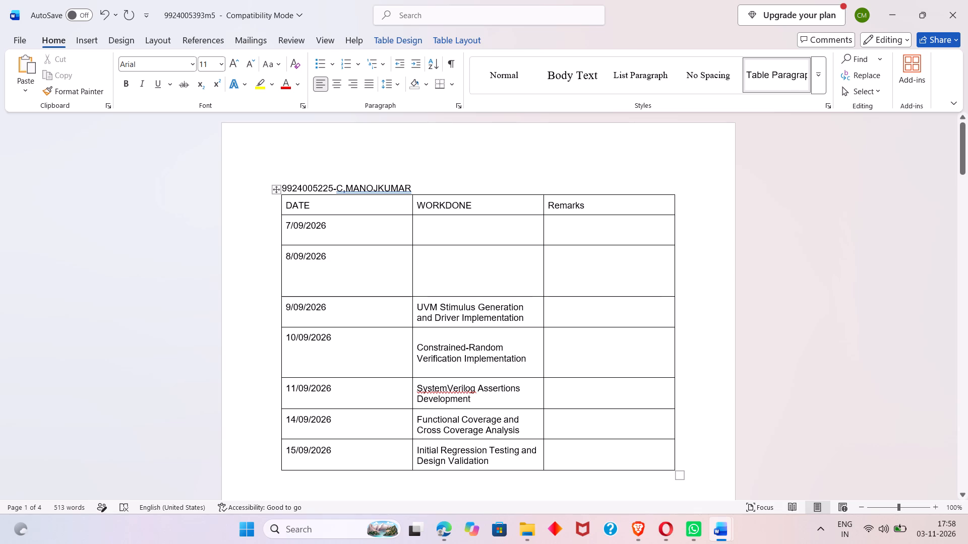
Clear the WORKDONE text "UVM Stimulus Generation and Driver Implementation" from the 9/09/2026 row of the summary table.
click(529, 317)
key(BackSpace)
key(BackSpace)
key(BackSpace)
key(BackSpace)
key(BackSpace)
key(BackSpace)
key(BackSpace)
key(BackSpace)
key(BackSpace)
key(BackSpace)
key(BackSpace)
key(BackSpace)
key(BackSpace)
key(BackSpace)
key(BackSpace)
key(BackSpace)
key(BackSpace)
key(BackSpace)
key(BackSpace)
key(BackSpace)
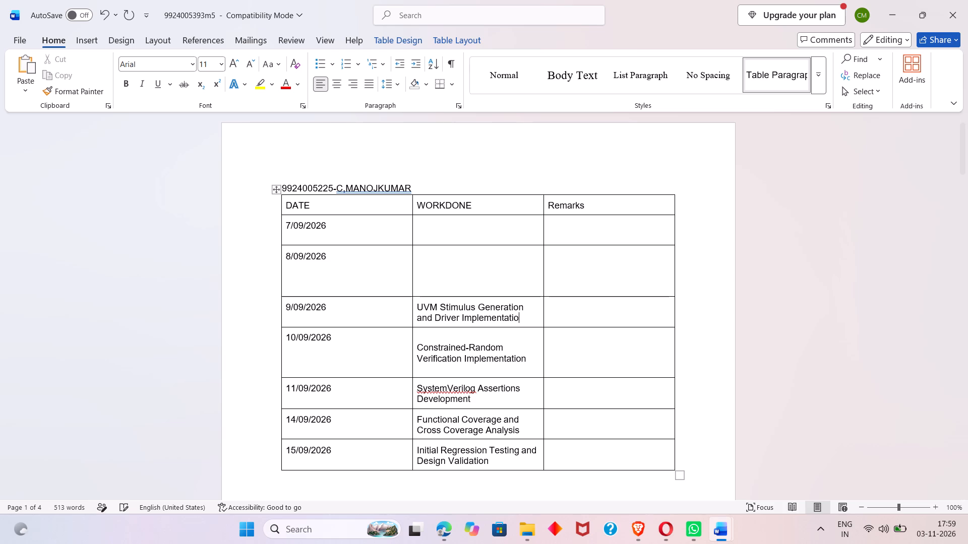
key(BackSpace)
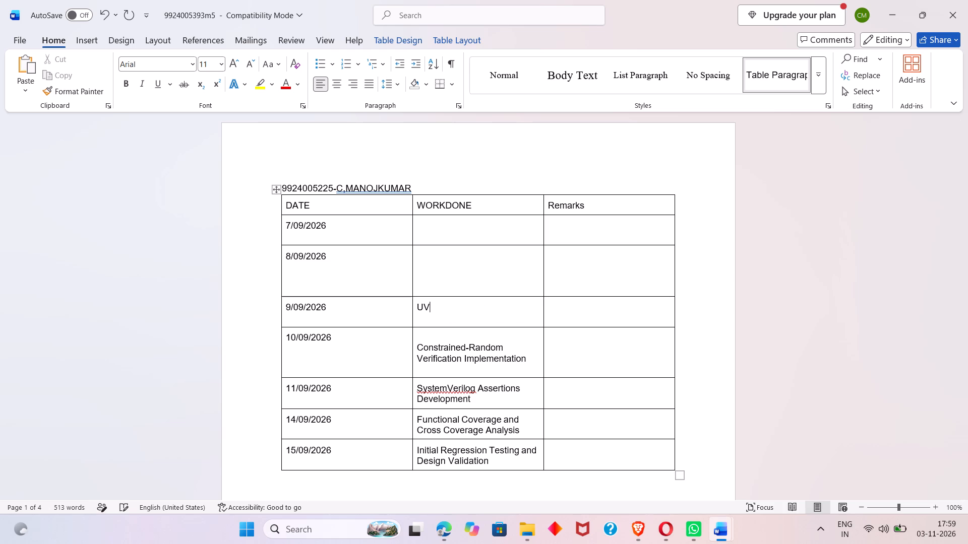
key(BackSpace)
key(BackSpace)
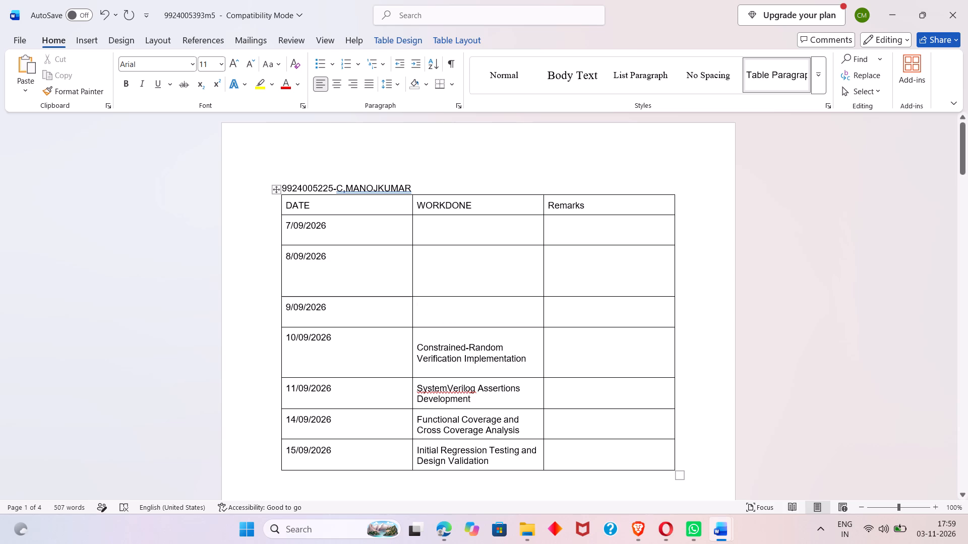
Clear the WORKDONE text "Constrained-Random Verification Implementation" from the 10/09/2026 row of the summary table.
click(528, 361)
key(BackSpace)
key(BackSpace)
key(BackSpace)
key(BackSpace)
key(BackSpace)
key(BackSpace)
key(BackSpace)
key(BackSpace)
key(BackSpace)
key(BackSpace)
key(BackSpace)
key(BackSpace)
key(BackSpace)
key(BackSpace)
key(BackSpace)
key(BackSpace)
key(BackSpace)
key(BackSpace)
key(BackSpace)
key(BackSpace)
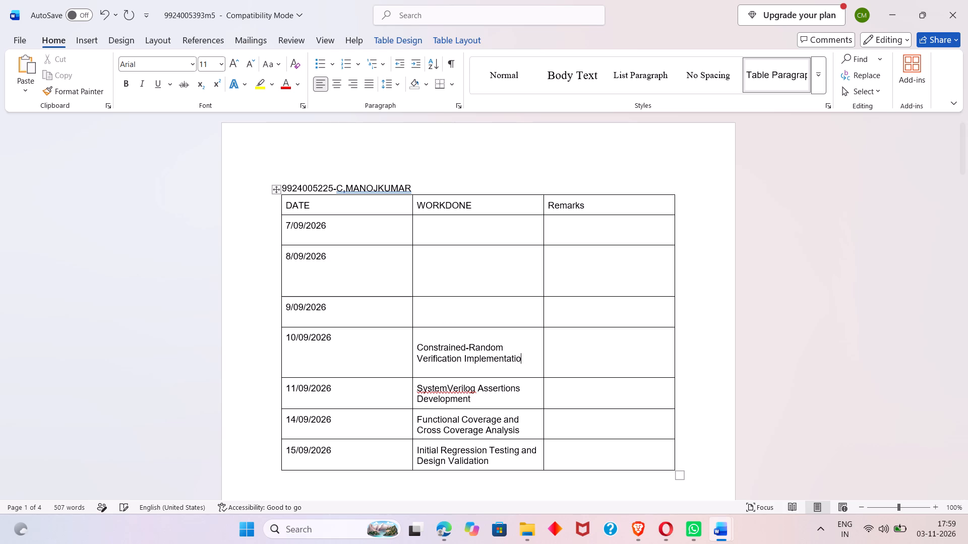
key(BackSpace)
key(BackSpace)
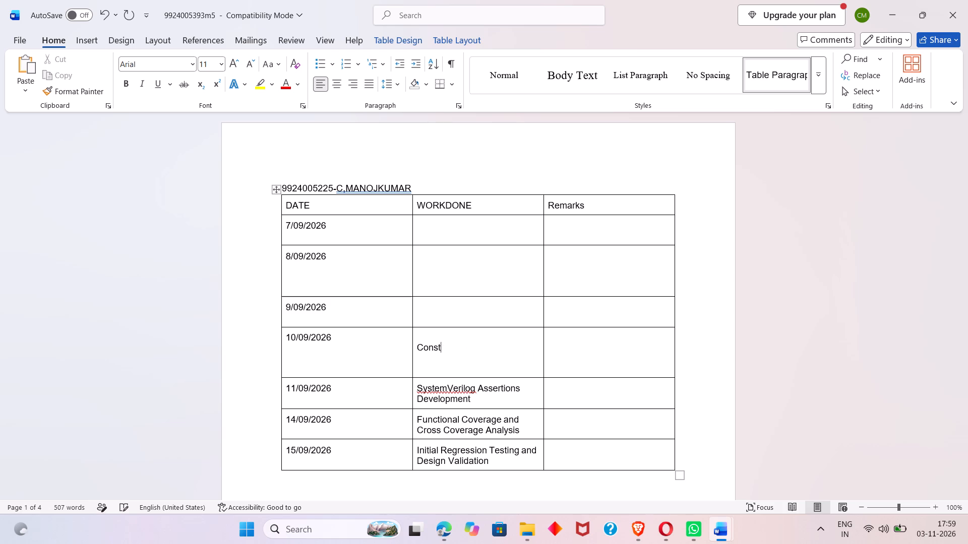
key(BackSpace)
key(BackSpace)
key(BackSpace)
key(BackSpace)
key(BackSpace)
Clear the WORKDONE text "SystemVerilog Assertions Development" from the 11/09/2026 row of the summary table.
click(492, 405)
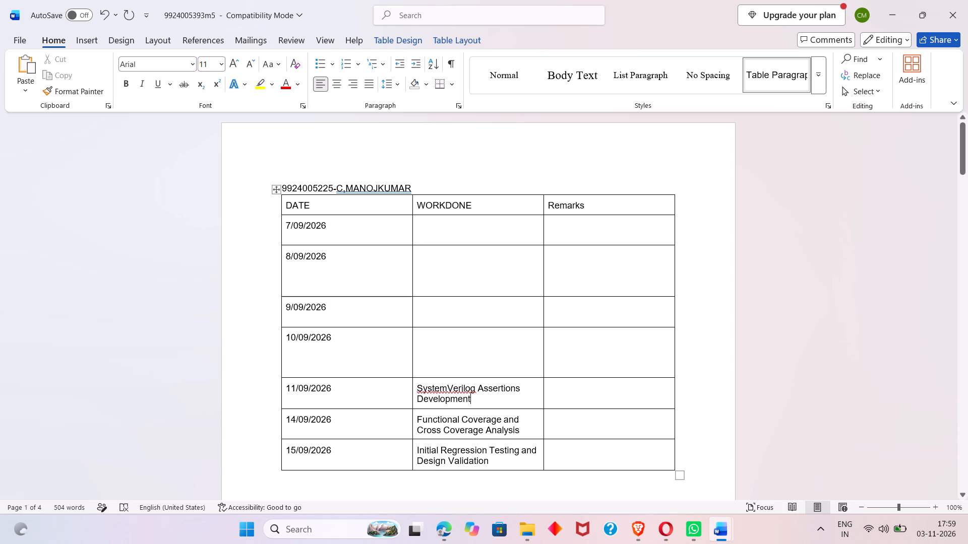
key(BackSpace)
key(BackSpace)
key(BackSpace)
key(BackSpace)
key(BackSpace)
key(BackSpace)
key(BackSpace)
key(BackSpace)
key(BackSpace)
key(BackSpace)
key(BackSpace)
key(BackSpace)
key(BackSpace)
key(BackSpace)
key(BackSpace)
key(BackSpace)
key(BackSpace)
key(BackSpace)
key(BackSpace)
key(BackSpace)
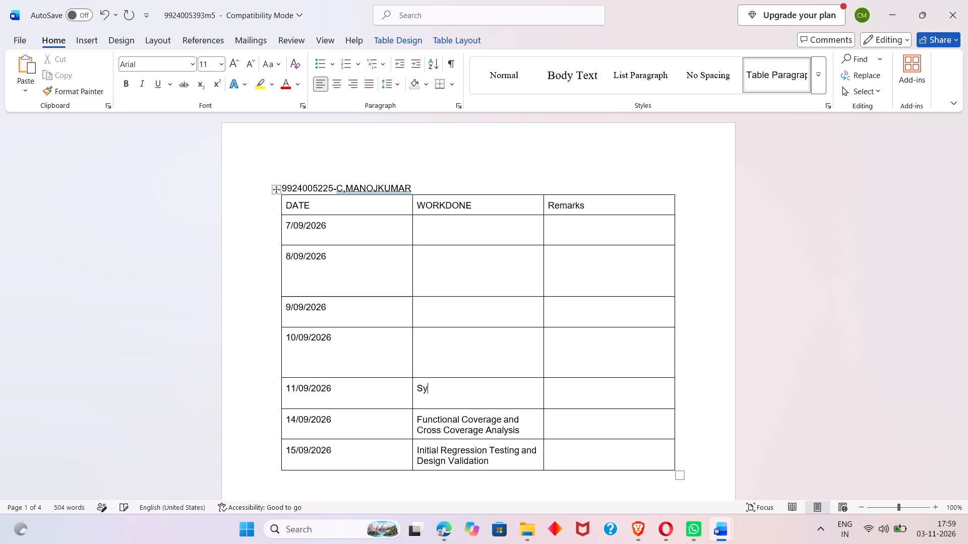
key(BackSpace)
key(BackSpace)
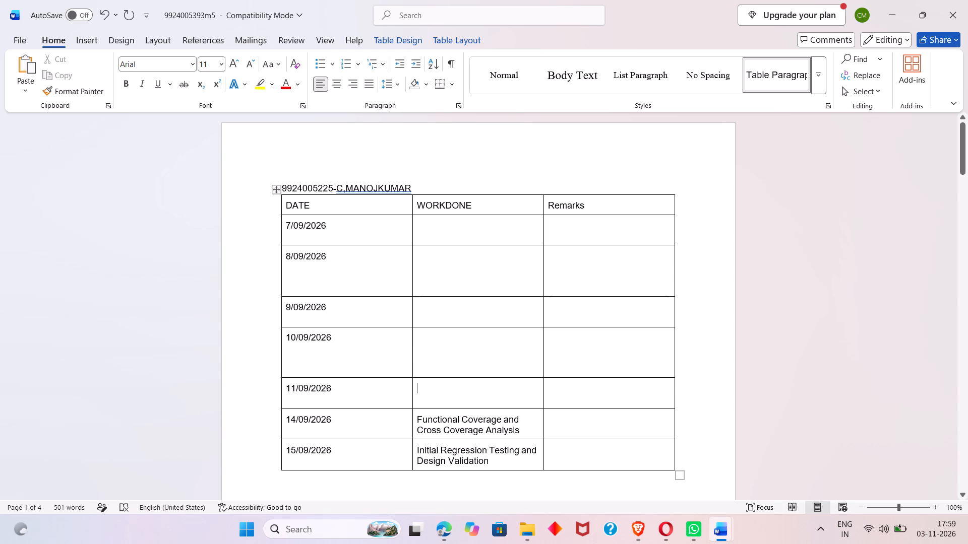
Clear the WORKDONE text "Functional Coverage and Cross Coverage Analysis" from the 14/09/2026 row of the summary table.
click(519, 430)
key(BackSpace)
key(BackSpace)
key(BackSpace)
key(BackSpace)
key(BackSpace)
key(BackSpace)
key(BackSpace)
key(BackSpace)
key(BackSpace)
key(BackSpace)
key(BackSpace)
key(BackSpace)
key(BackSpace)
key(BackSpace)
key(BackSpace)
key(BackSpace)
key(BackSpace)
key(BackSpace)
key(BackSpace)
key(BackSpace)
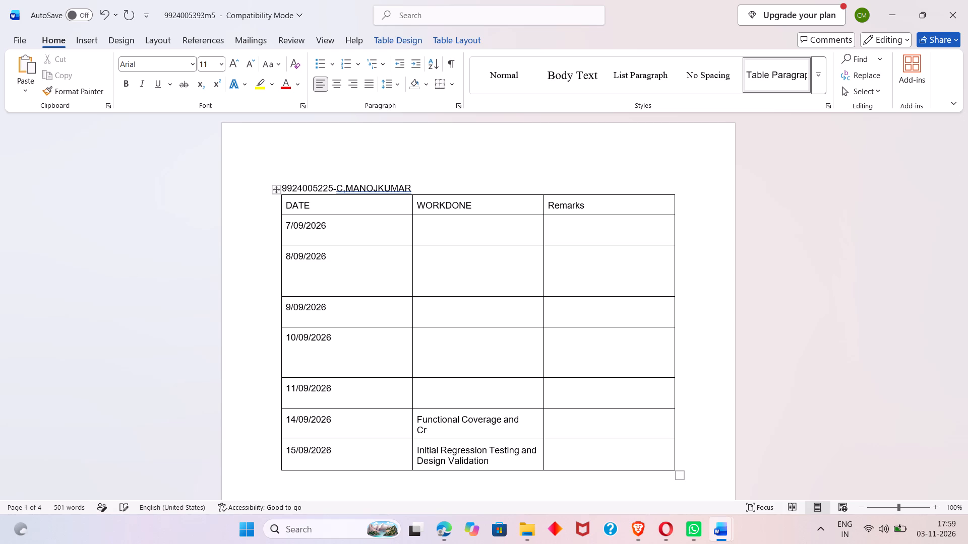
key(BackSpace)
key(BackSpace)
key(BackSpace)
key(BackSpace)
key(BackSpace)
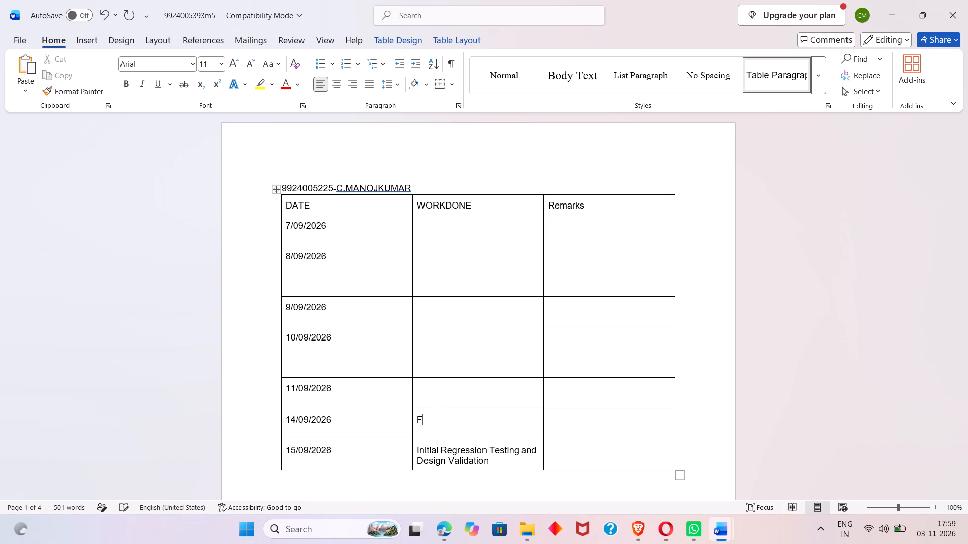
key(BackSpace)
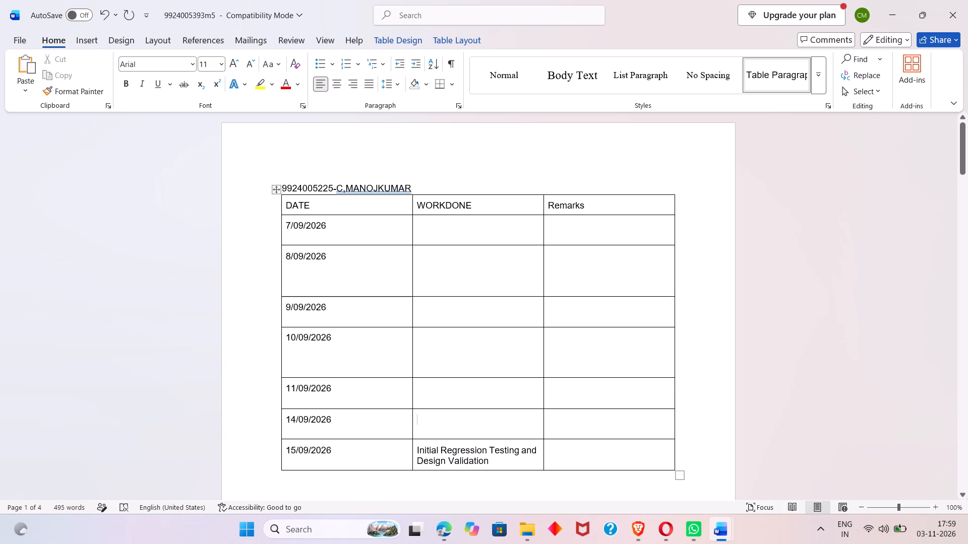
Clear the WORKDONE text "Initial Regression Testing and Design Validation" from the 15/09/2026 row of the summary table.
click(492, 459)
key(BackSpace)
key(BackSpace)
key(BackSpace)
key(BackSpace)
key(BackSpace)
key(BackSpace)
key(BackSpace)
key(BackSpace)
key(BackSpace)
key(BackSpace)
key(BackSpace)
key(BackSpace)
key(BackSpace)
key(BackSpace)
key(BackSpace)
key(BackSpace)
key(BackSpace)
key(BackSpace)
key(BackSpace)
key(BackSpace)
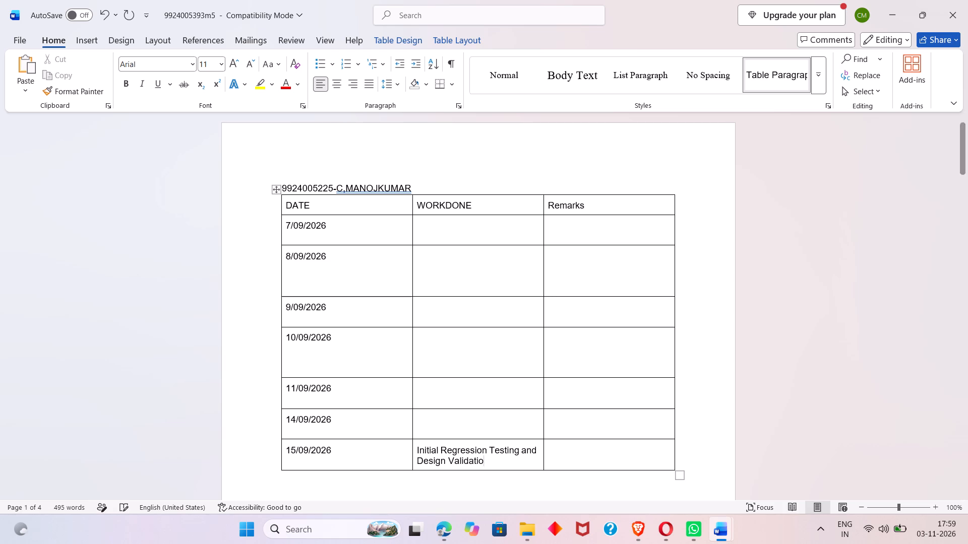
key(BackSpace)
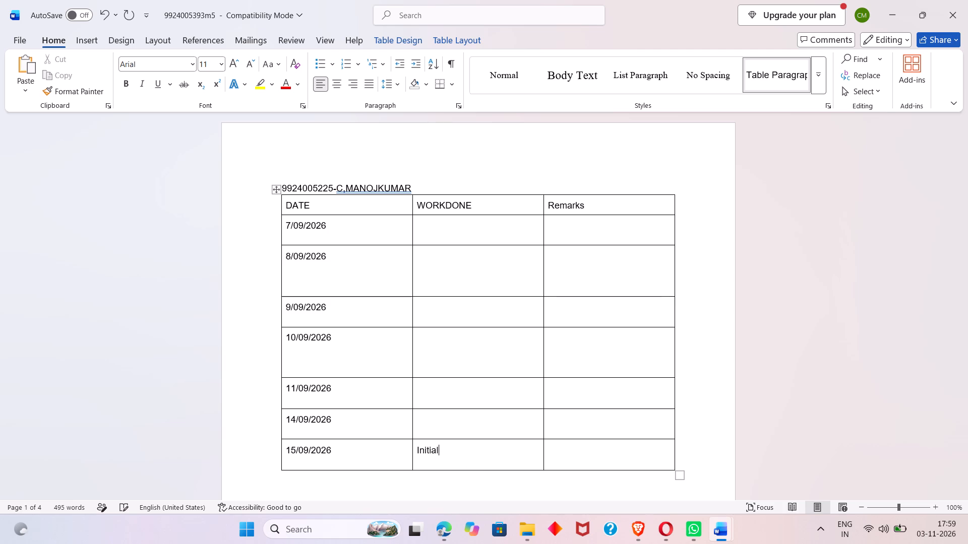
key(BackSpace)
key(BackSpace)
key(BackSpace)
key(BackSpace)
key(BackSpace)
key(BackSpace)
key(BackSpace)
Copy the 07/09/2026 heading "Identification of Technical Improvements in the Proposed RTL Architecture" into the WORKDONE cell of the 7/09/2026 row.
scroll(529, 339, down, 3)
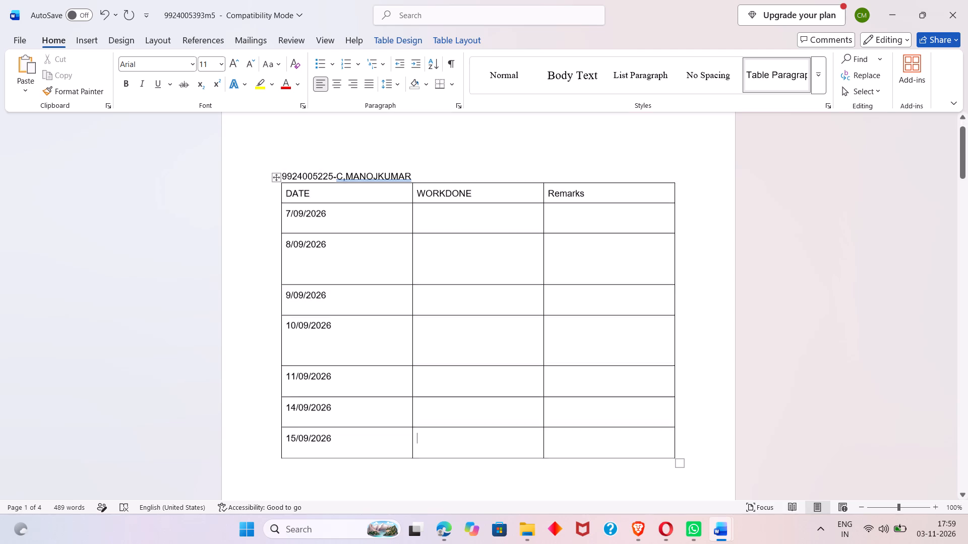
scroll(529, 339, down, 15)
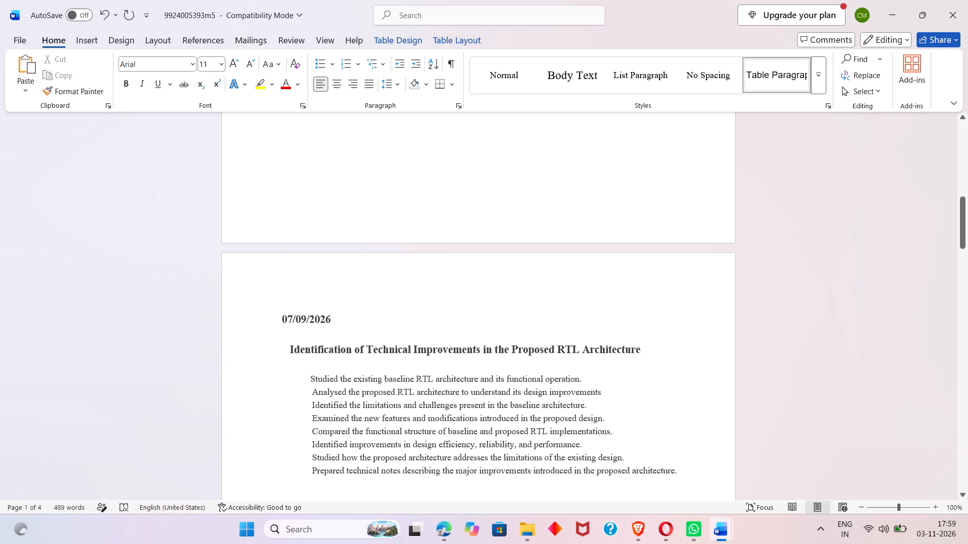
drag(279, 350, 747, 355)
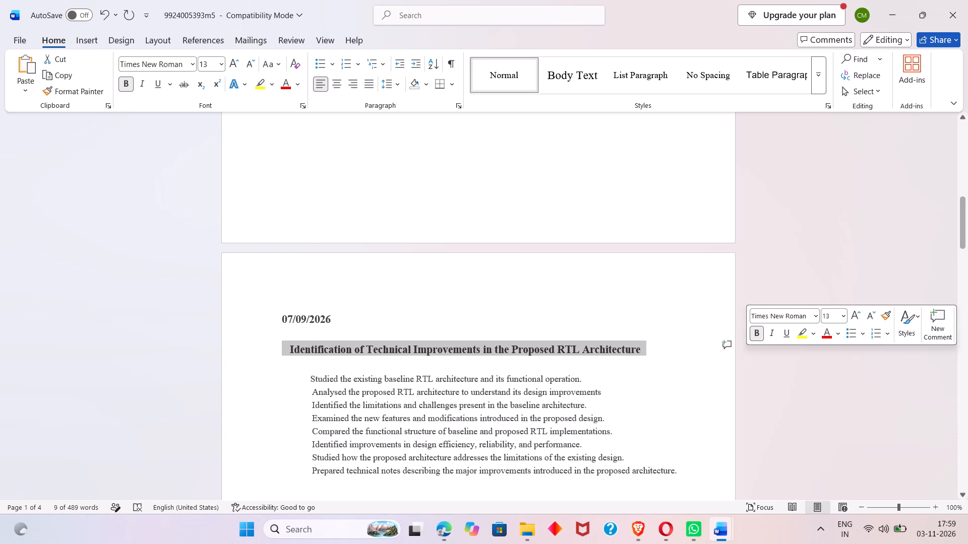
key(ctrl+c)
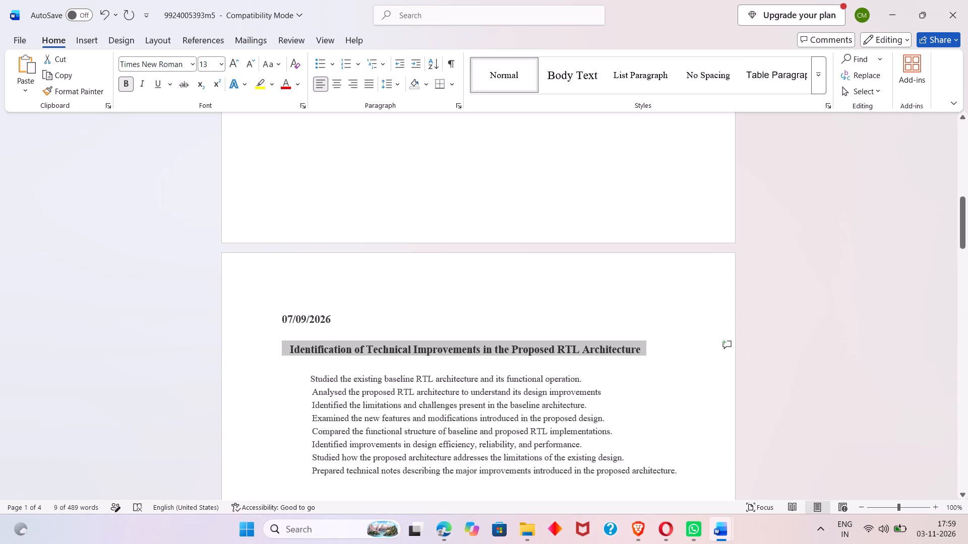
scroll(696, 318, up, 16)
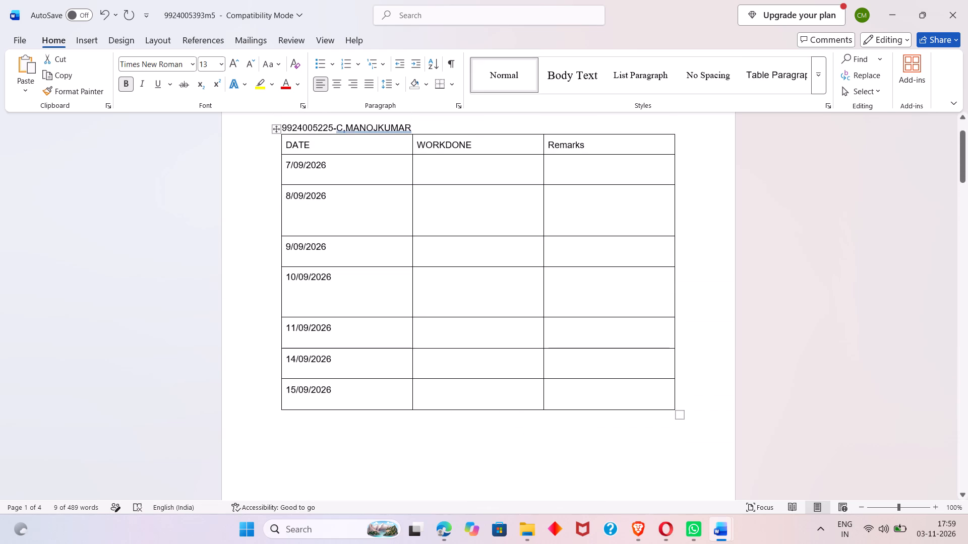
click(415, 161)
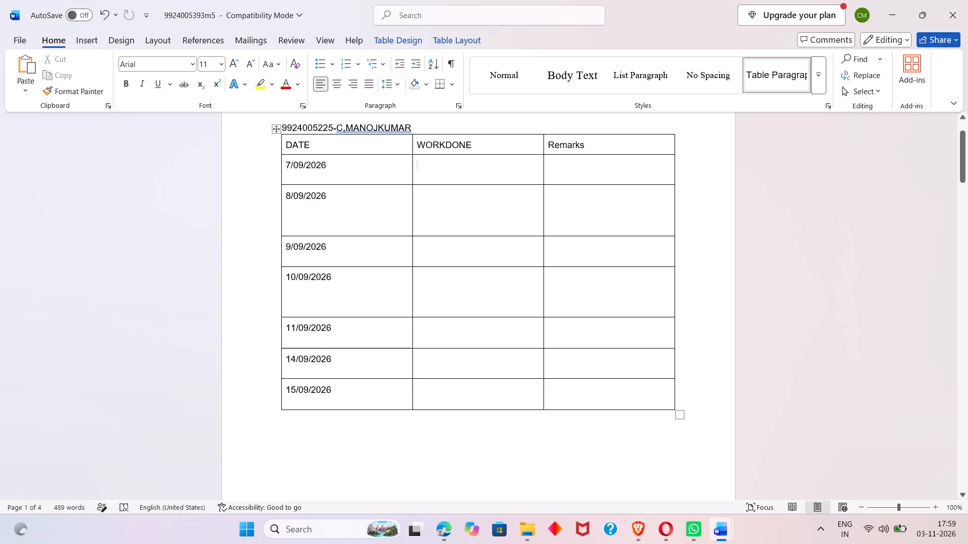
key(ctrl+v)
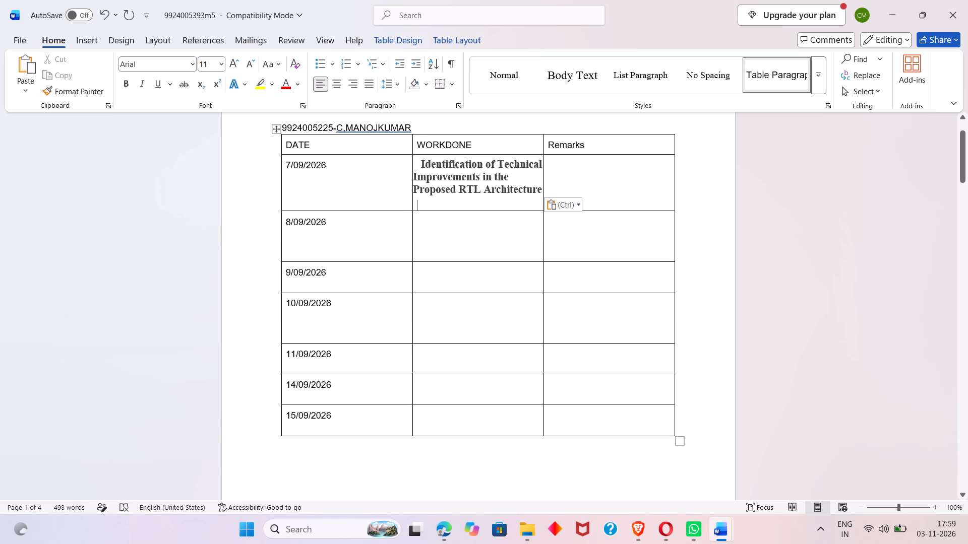
Remove the bold from the 7/09/2026 WORKDONE text and set its font size to 11.
drag(415, 163, 484, 205)
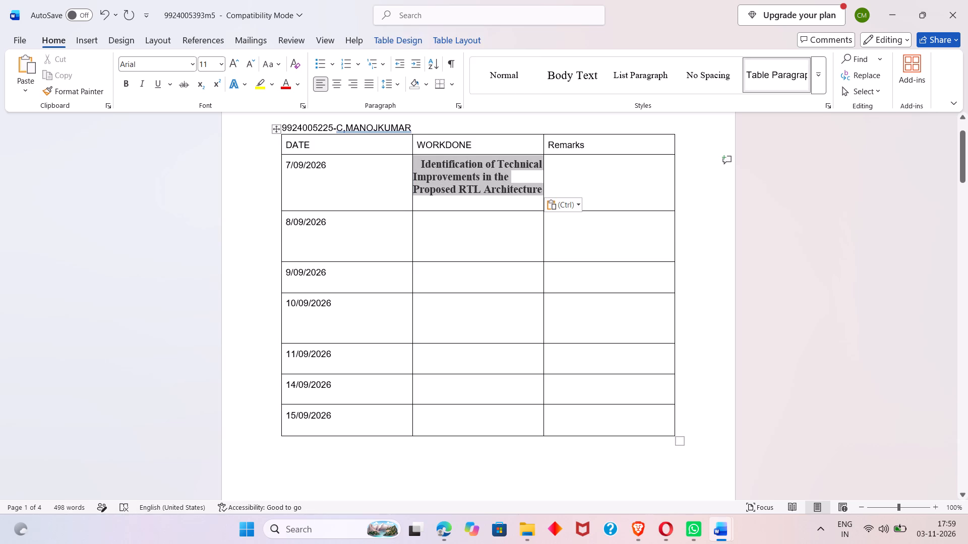
click(496, 184)
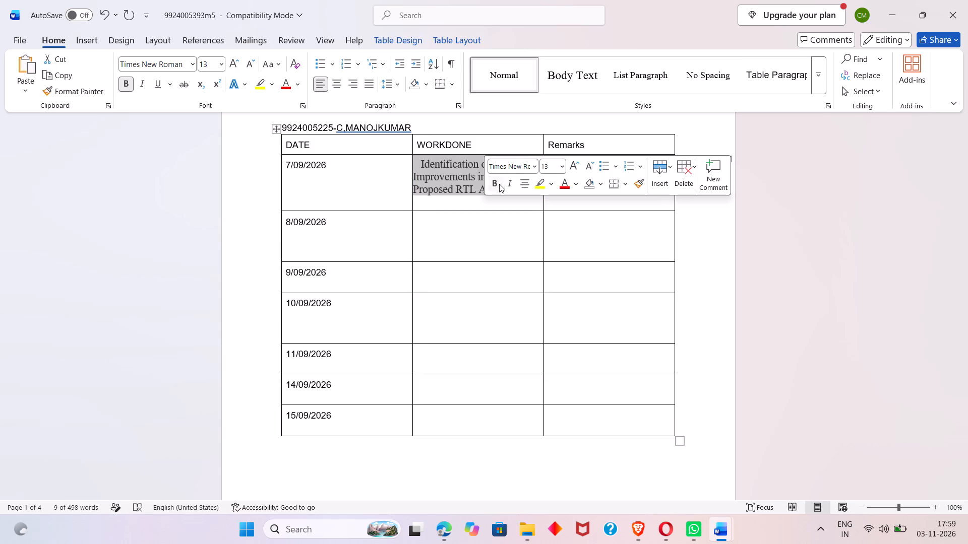
click(563, 161)
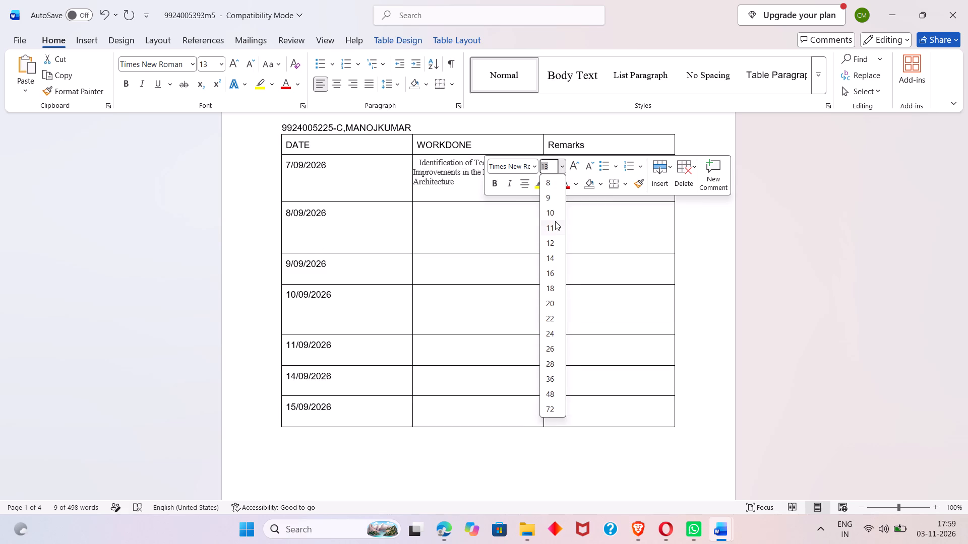
click(555, 226)
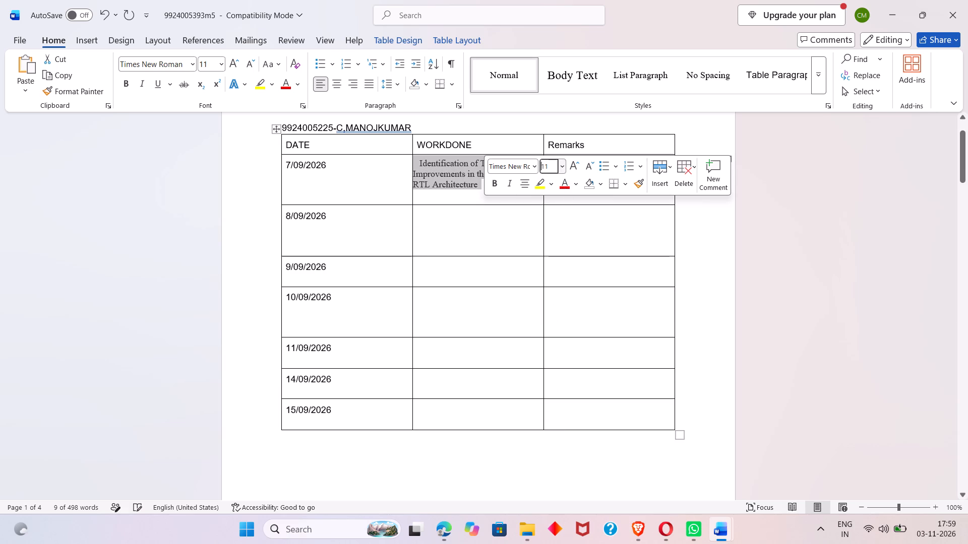
click(473, 216)
Copy the 08/09/2026 heading "Comparative Analysis of Baseline and Proposed Designs" into the WORKDONE cell of the 8/09/2026 row.
scroll(462, 231, down, 8)
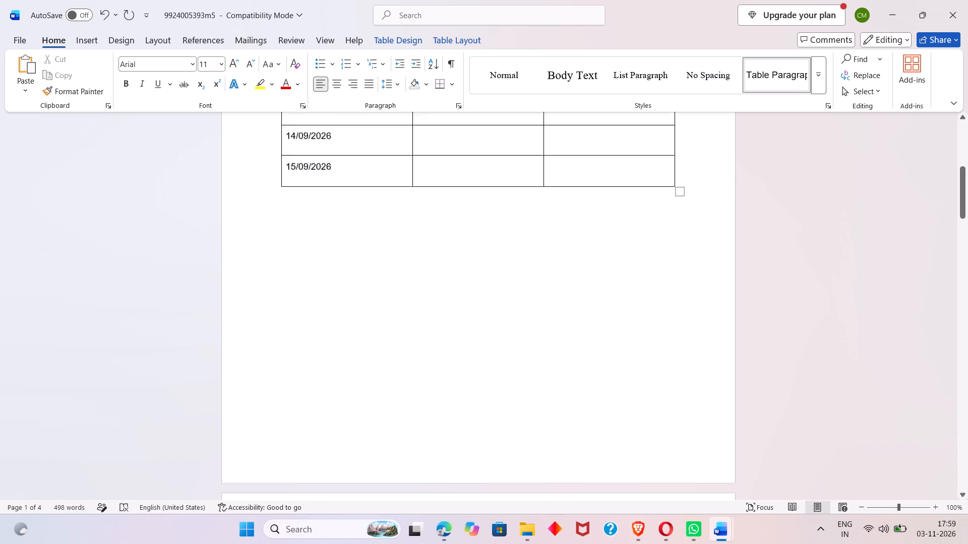
scroll(461, 244, down, 14)
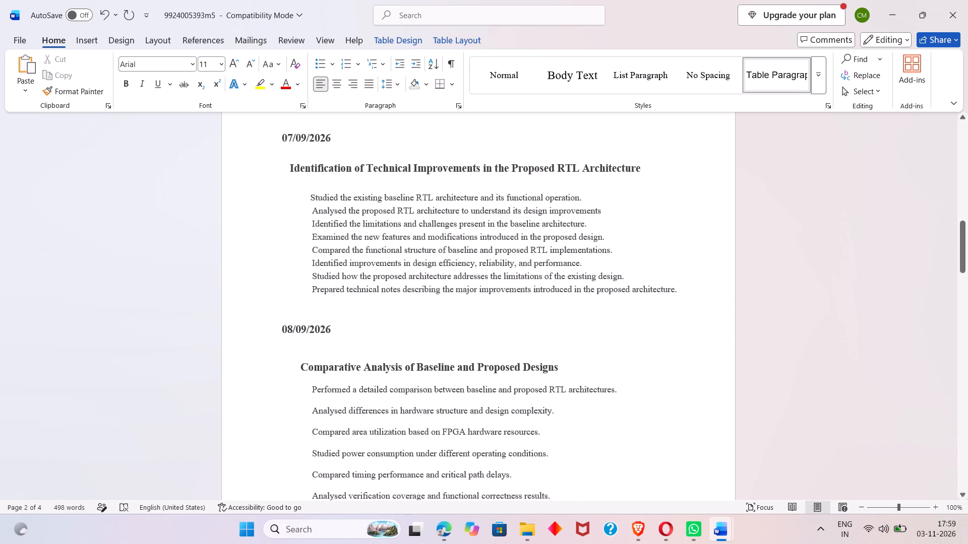
drag(290, 369, 555, 364)
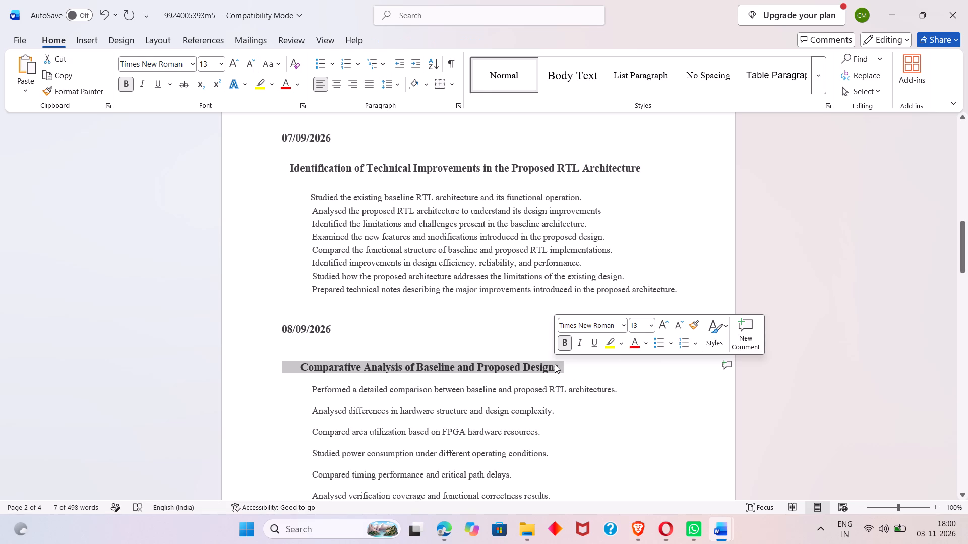
key(ctrl+c)
scroll(560, 319, up, 6)
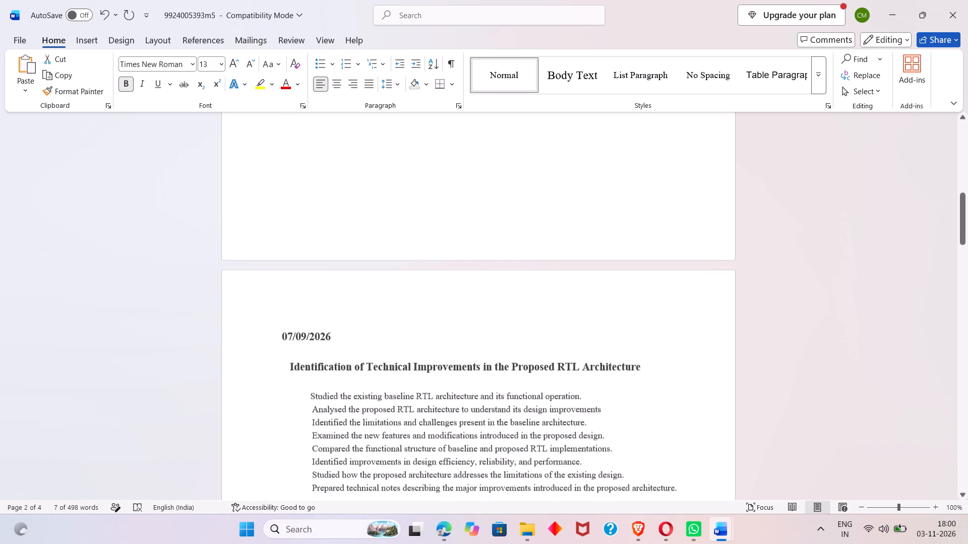
scroll(557, 316, up, 18)
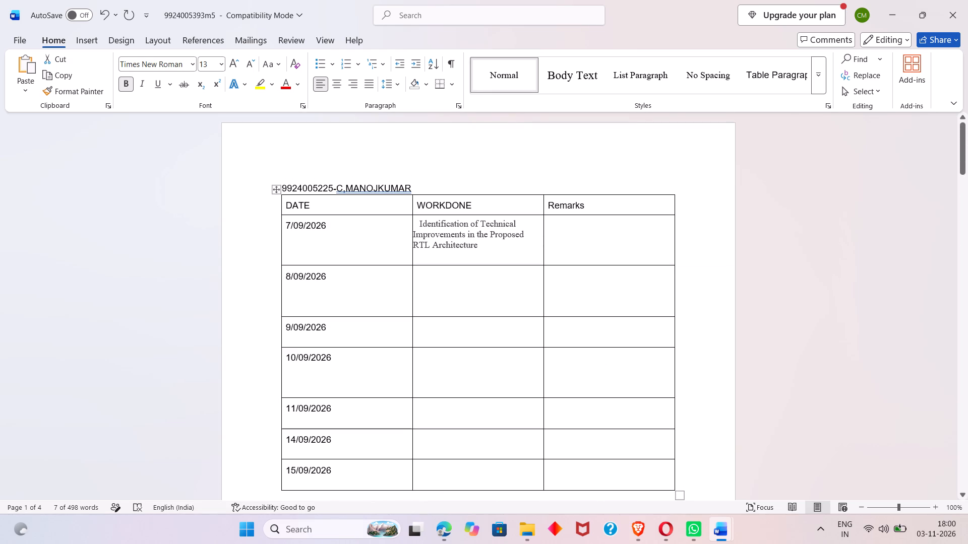
click(415, 274)
key(ctrl+v)
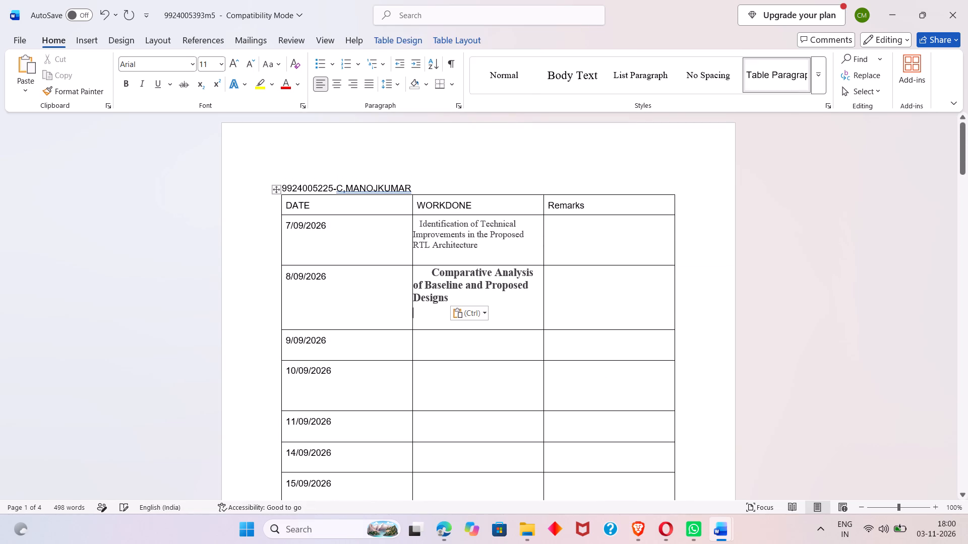
Remove the bold from the 8/09/2026 WORKDONE text and set its font size to 11.
drag(429, 270, 493, 298)
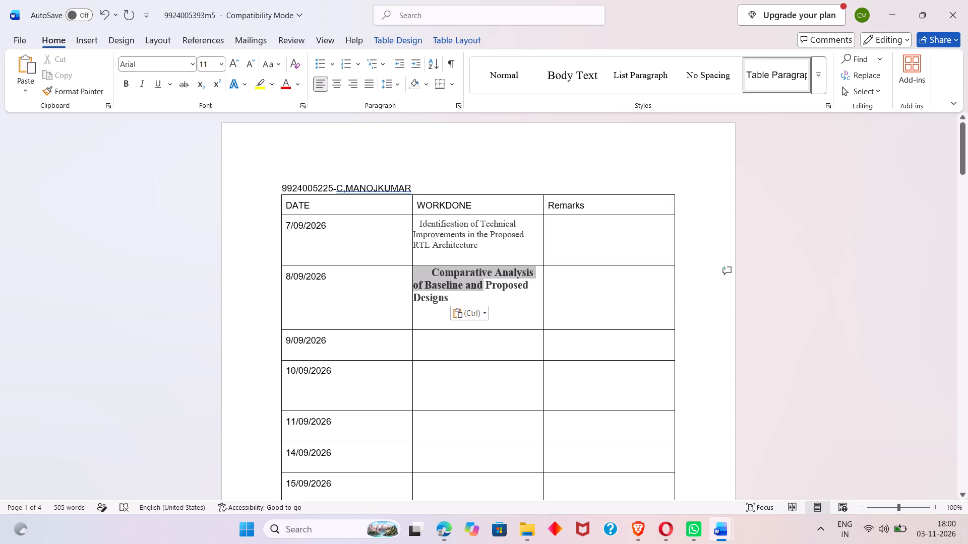
drag(493, 298, 512, 315)
click(521, 294)
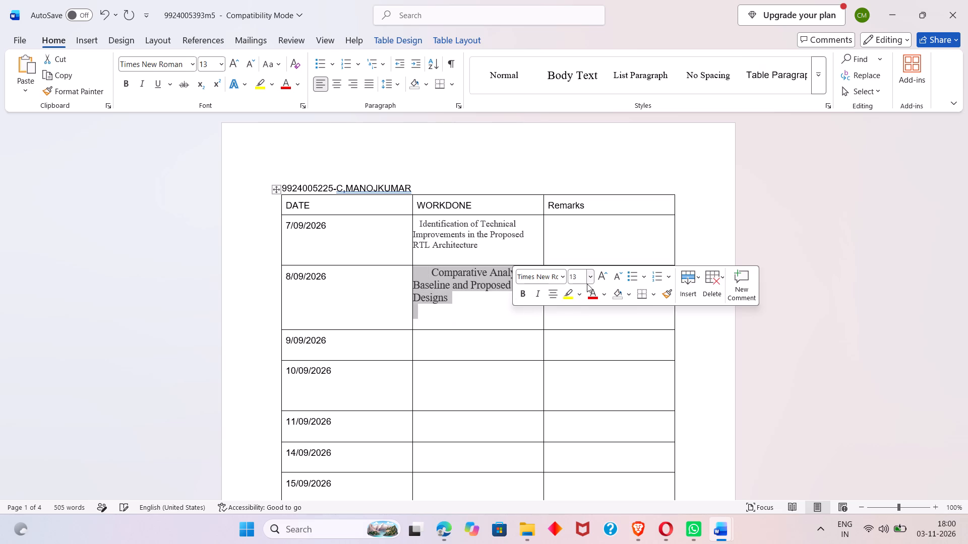
click(590, 275)
click(584, 81)
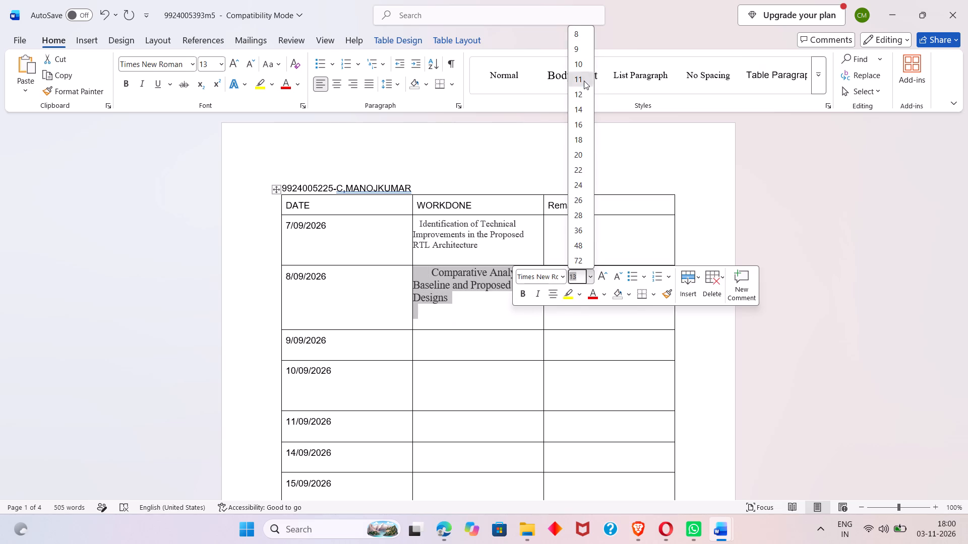
scroll(468, 318, down, 1)
click(471, 270)
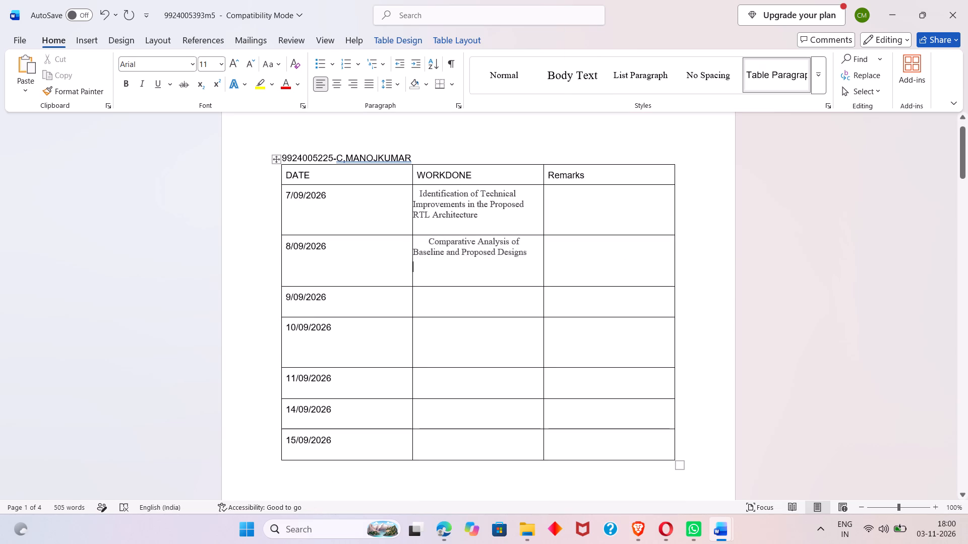
Copy the 09/09/2026 heading "Documentation of Technical Novelty and Innovative Features" into the WORKDONE cell of the 9/09/2026 row.
scroll(464, 277, down, 6)
scroll(464, 278, up, 3)
scroll(464, 278, down, 12)
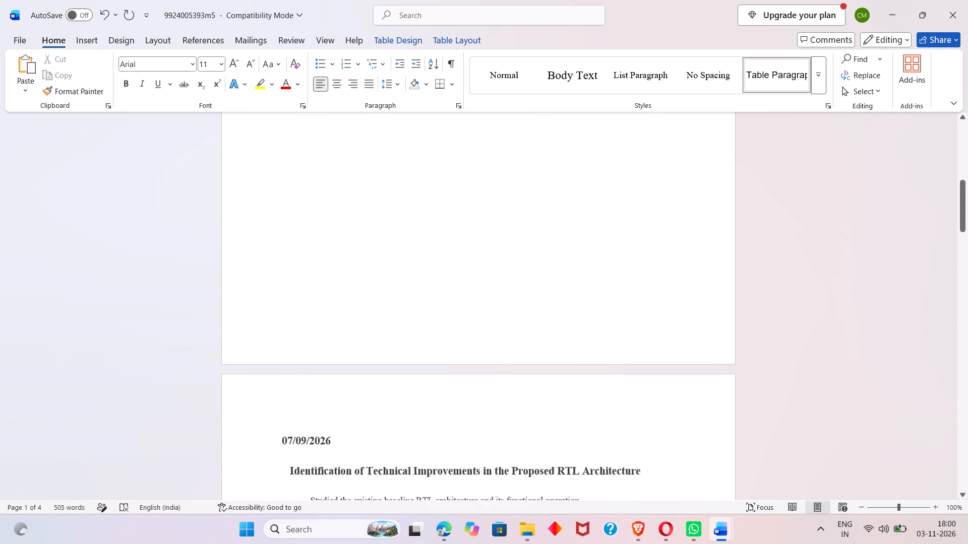
scroll(464, 284, down, 10)
scroll(458, 291, up, 6)
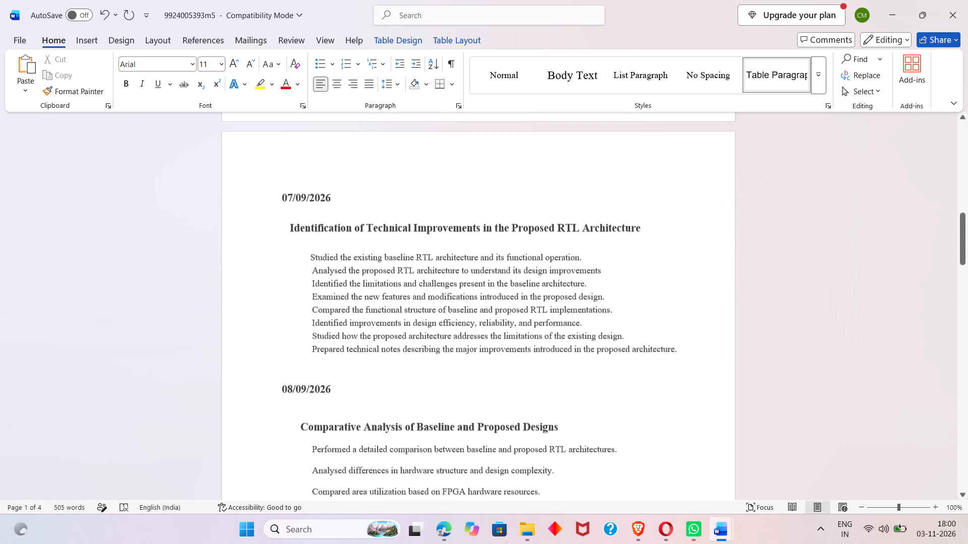
scroll(456, 291, up, 17)
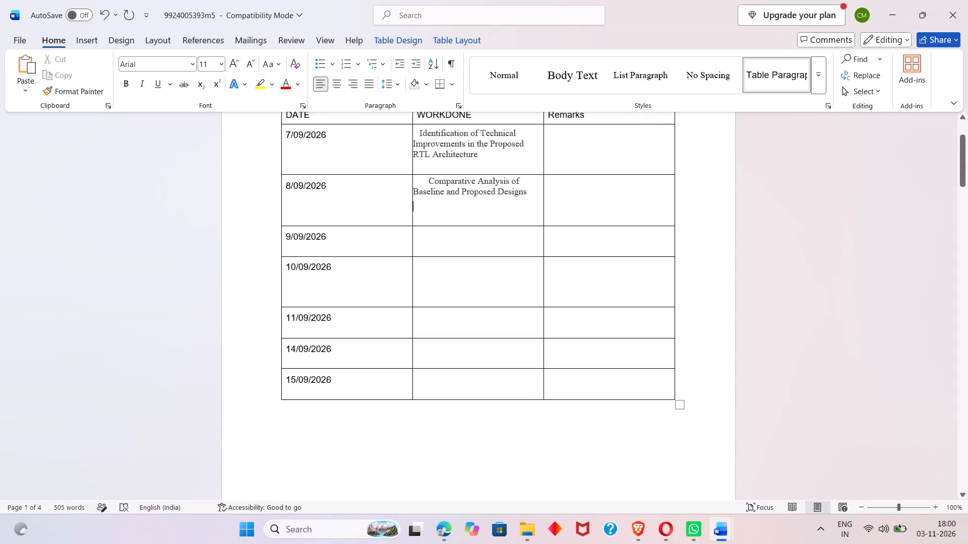
scroll(459, 288, down, 16)
scroll(459, 291, down, 10)
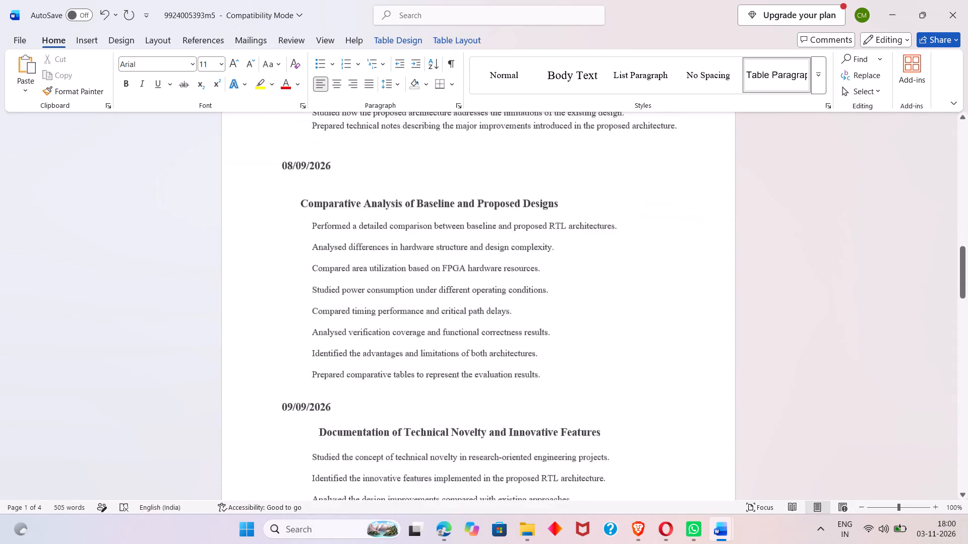
scroll(459, 292, down, 5)
drag(315, 293, 576, 293)
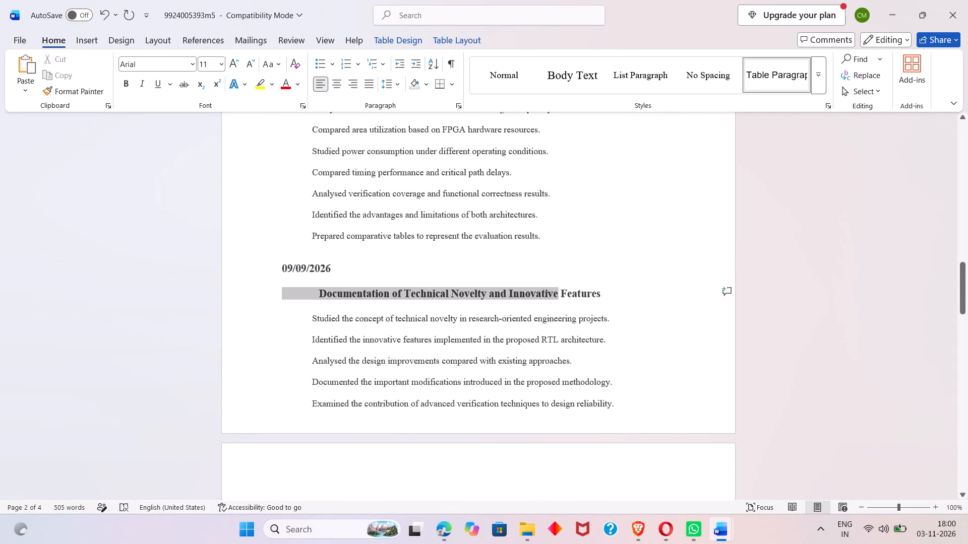
drag(576, 293, 631, 291)
key(ctrl+c)
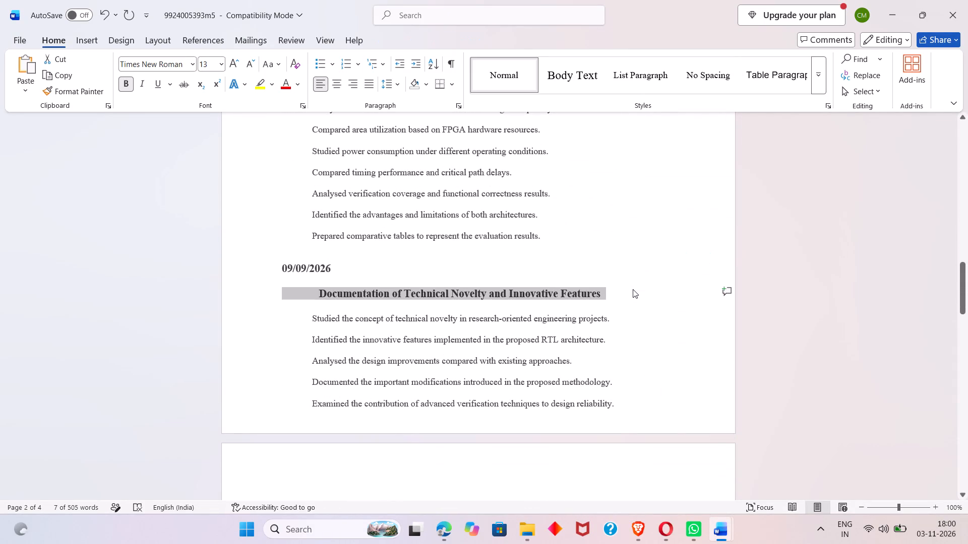
scroll(610, 292, up, 20)
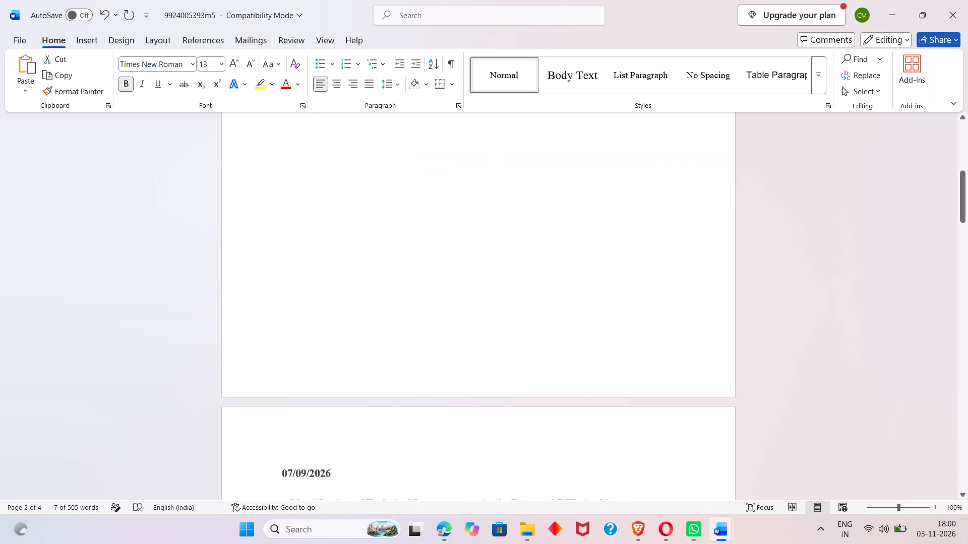
scroll(595, 276, up, 13)
click(416, 296)
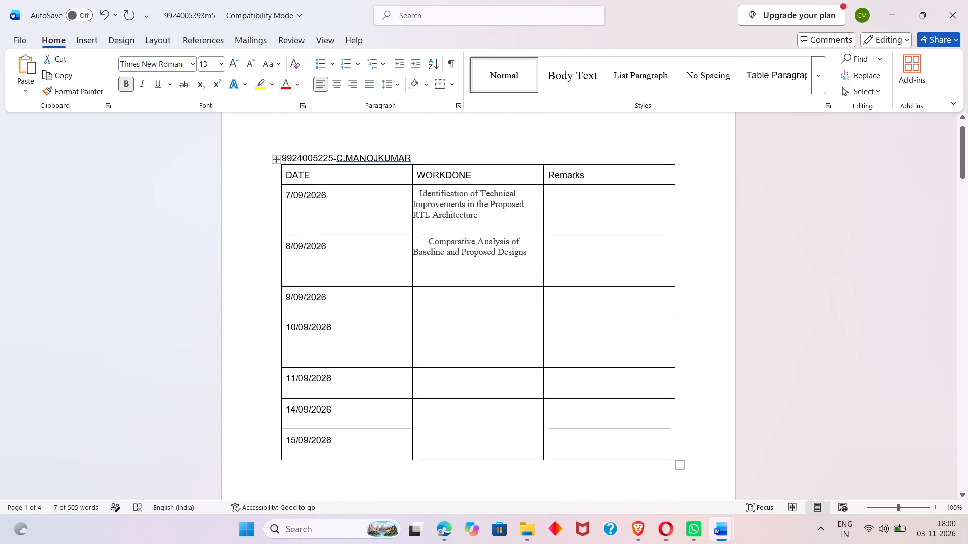
key(ctrl+v)
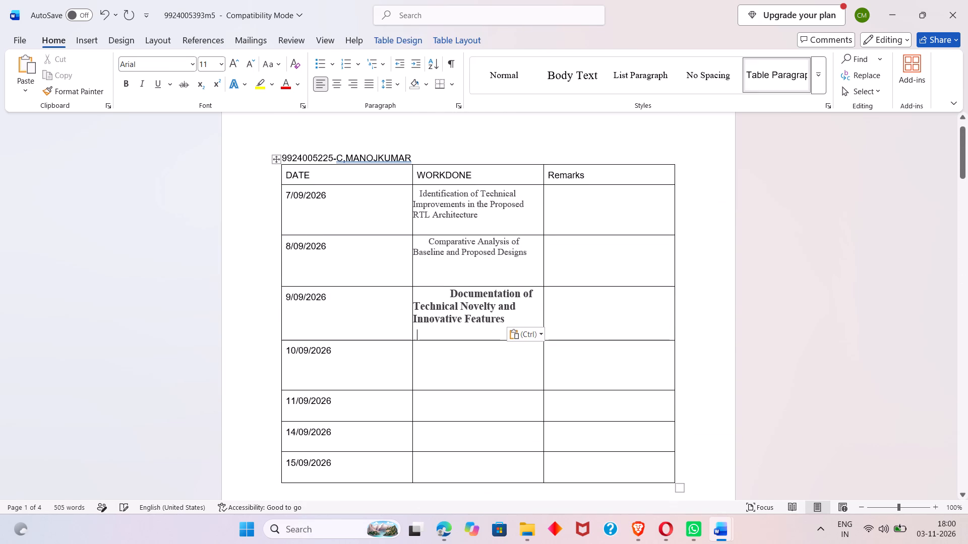
Delete most of the leading spaces before "Documentation" in the 9/09/2026 WORKDONE cell to shorten the first-line gap.
click(447, 295)
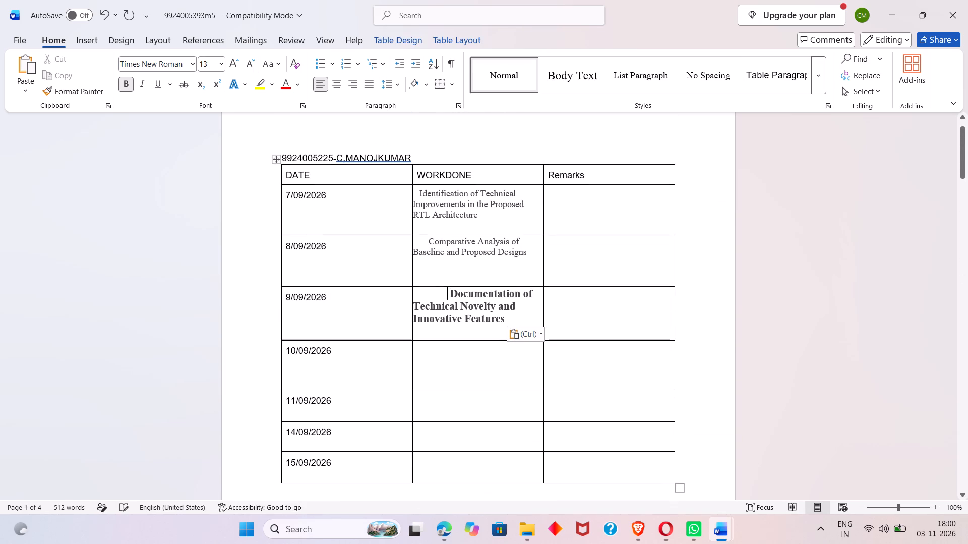
key(BackSpace)
key(BackSpace)
key(BackSpace)
key(BackSpace)
key(BackSpace)
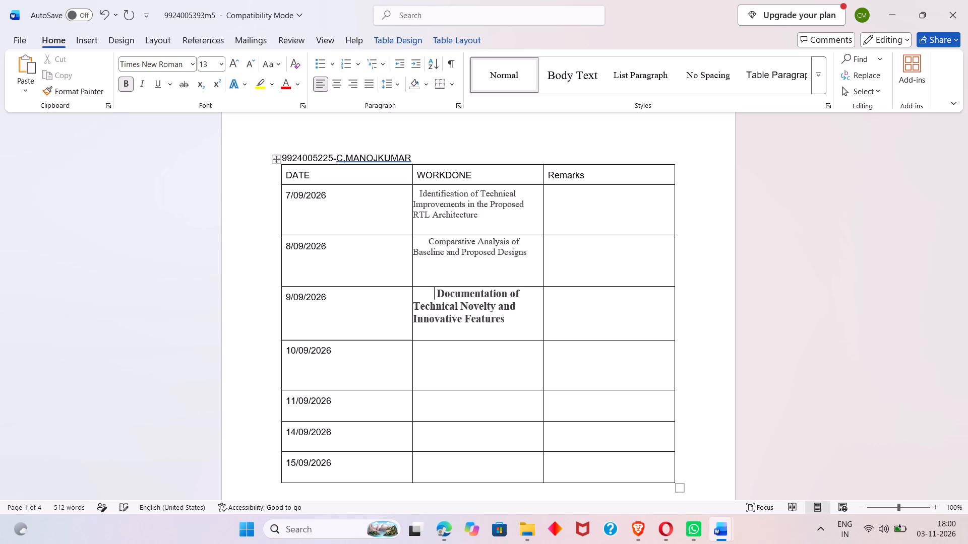
key(BackSpace)
key(BackSpace)
key(BackSpace)
key(BackSpace)
key(BackSpace)
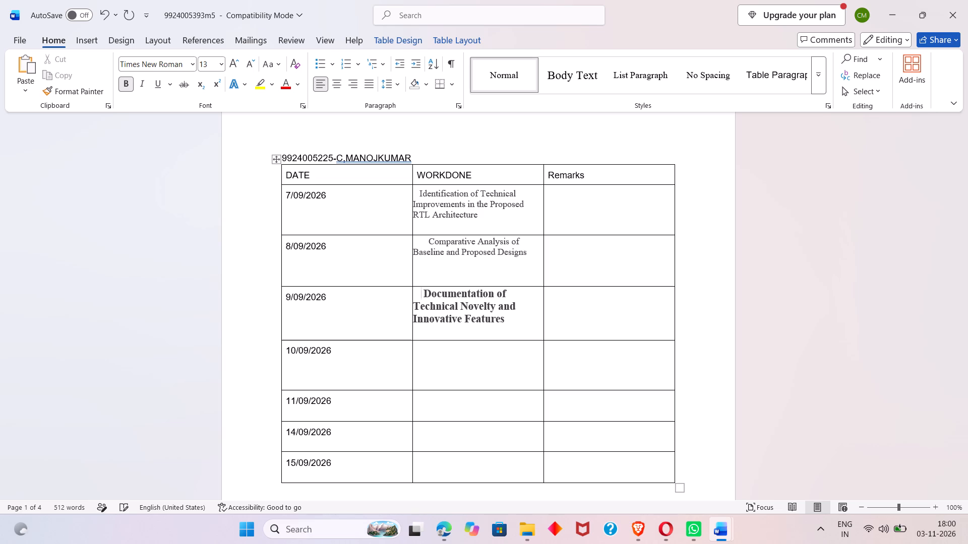
key(BackSpace)
key(BackSpace)
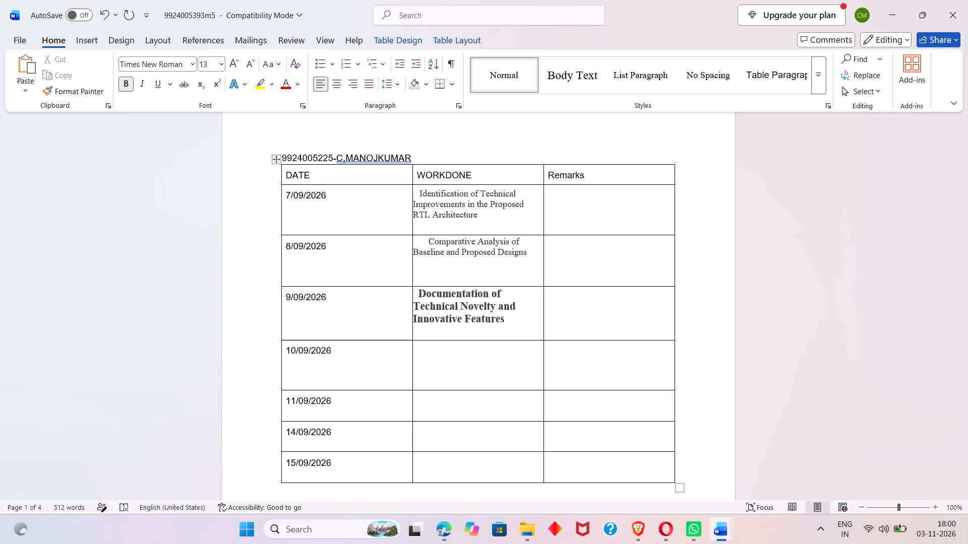
Remove the bold from the 9/09/2026 WORKDONE text and set its font size to 11.
drag(448, 284, 495, 304)
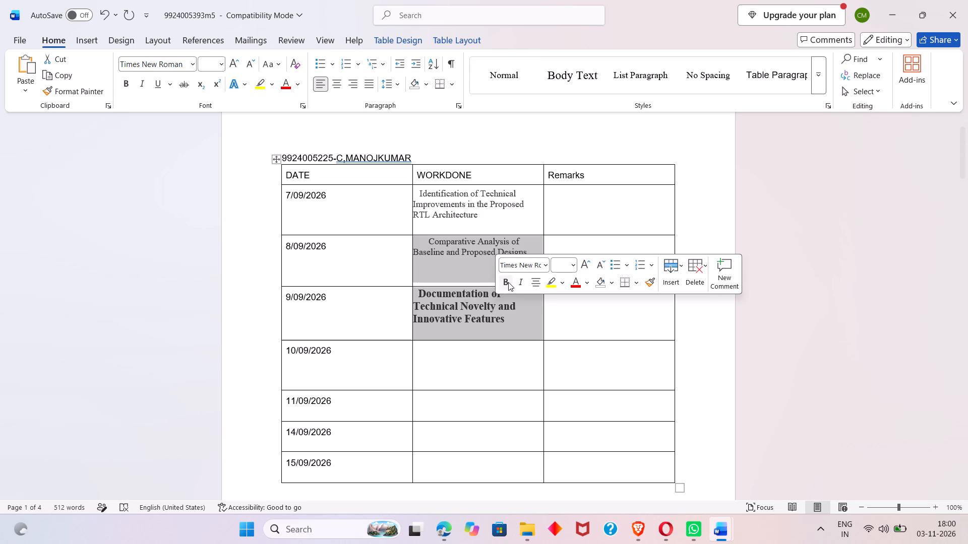
click(464, 274)
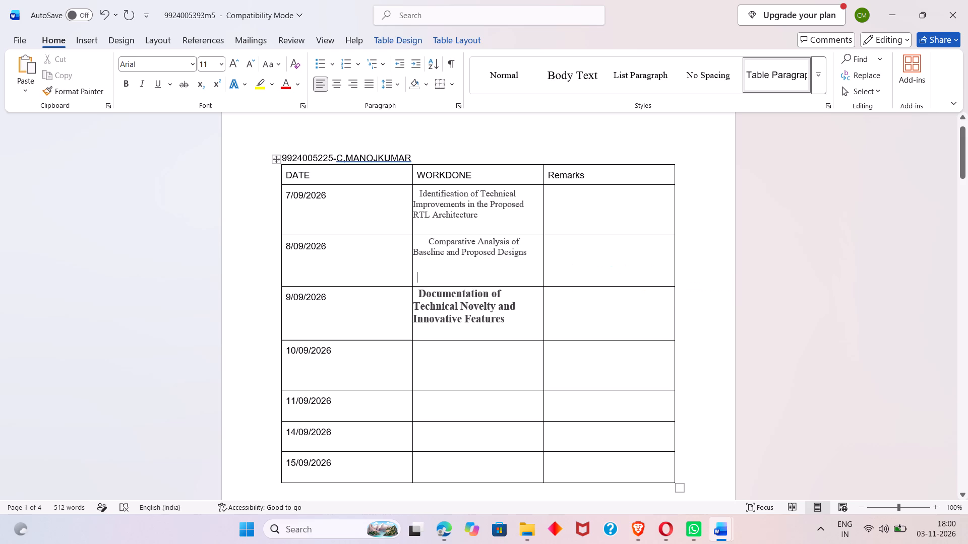
drag(415, 293, 467, 330)
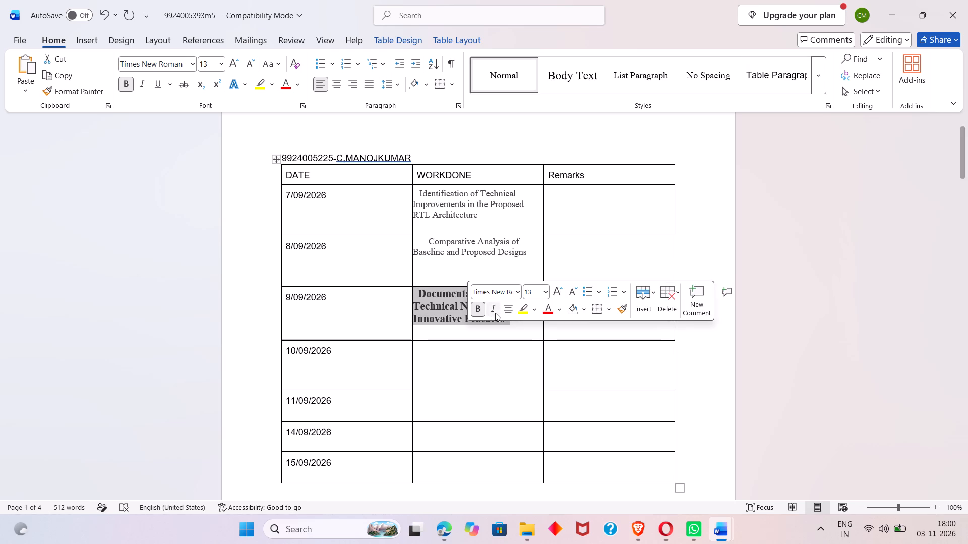
click(474, 313)
click(545, 292)
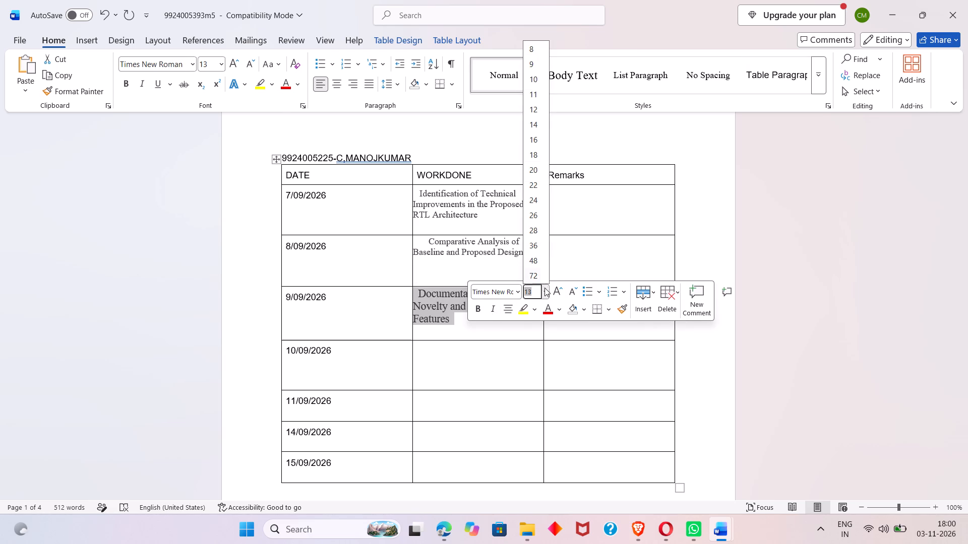
click(534, 92)
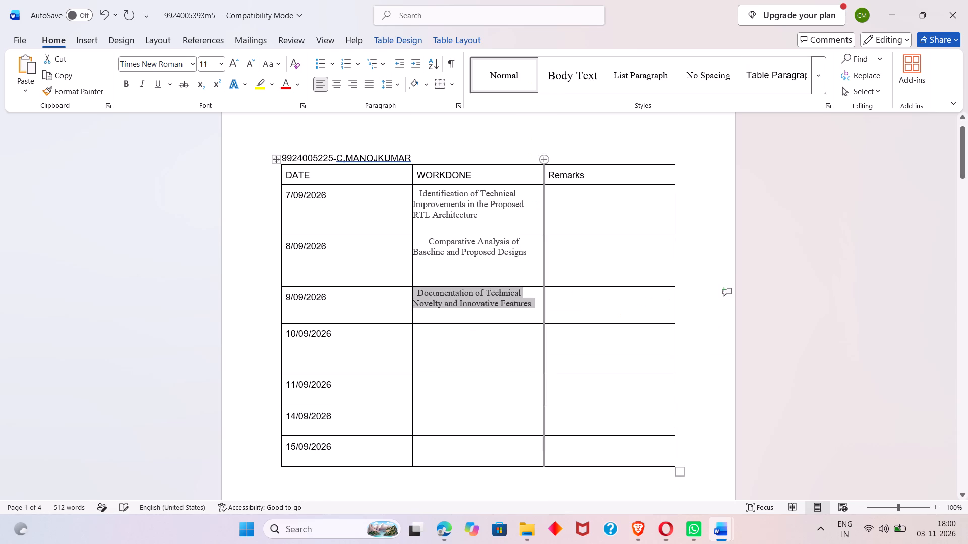
click(517, 270)
Place the text cursor at the end of the first work line under the 07/09/2026 heading on the second page.
scroll(514, 272, down, 6)
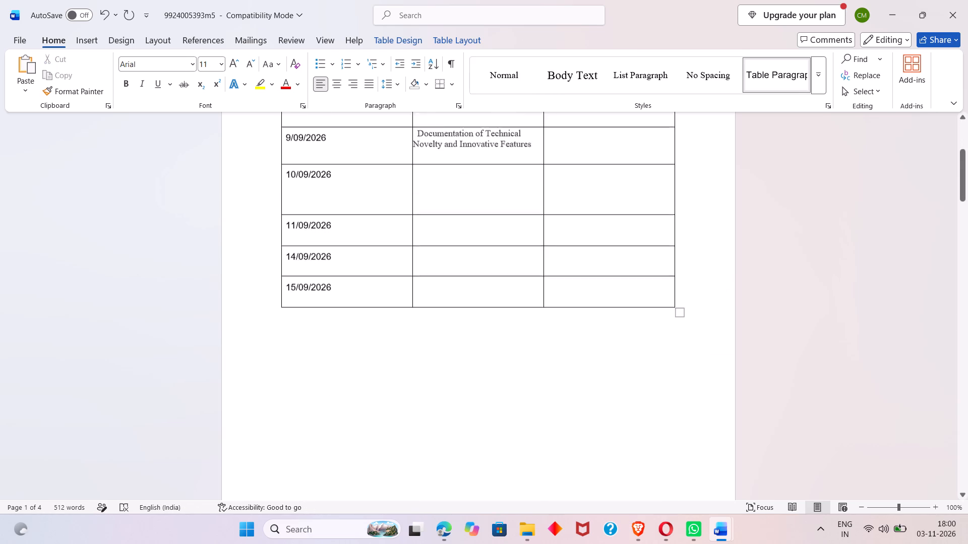
scroll(512, 274, down, 18)
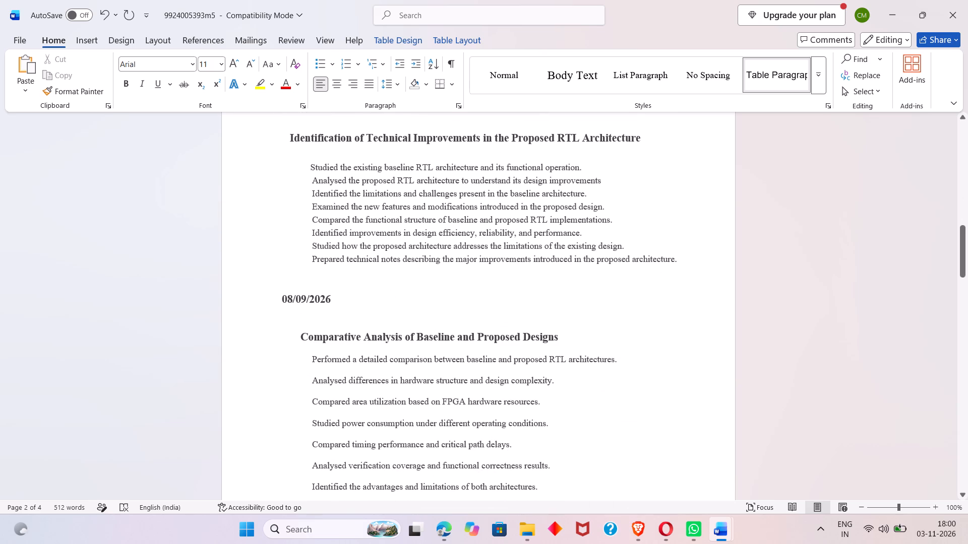
scroll(501, 286, up, 3)
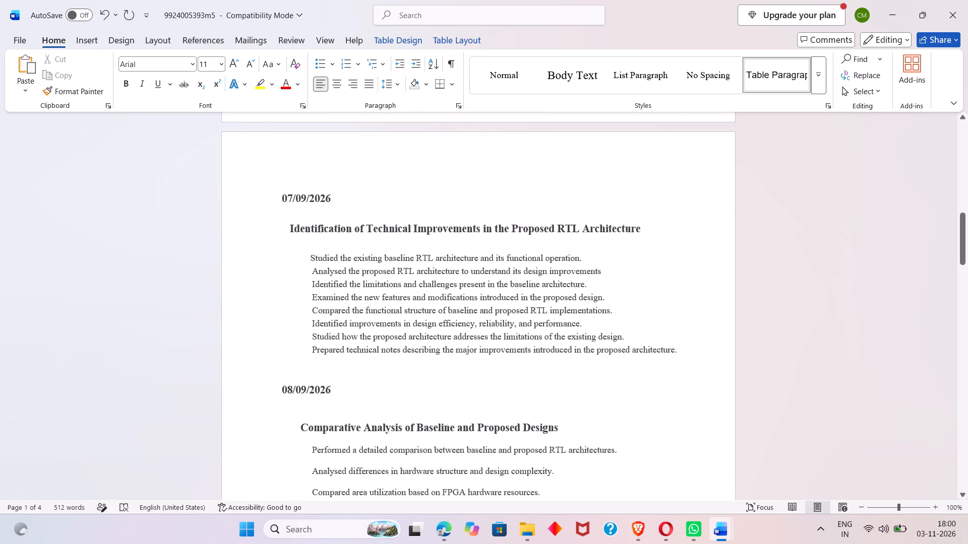
click(581, 256)
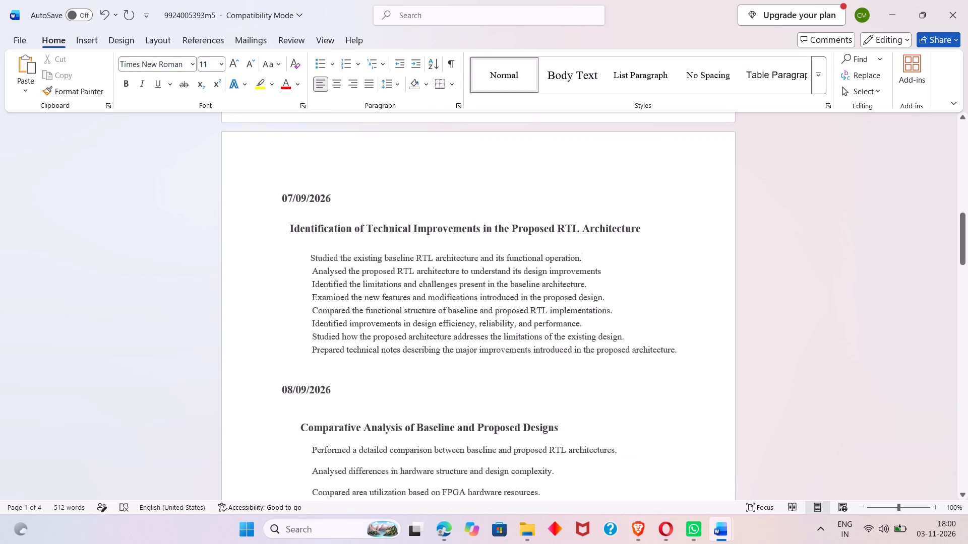
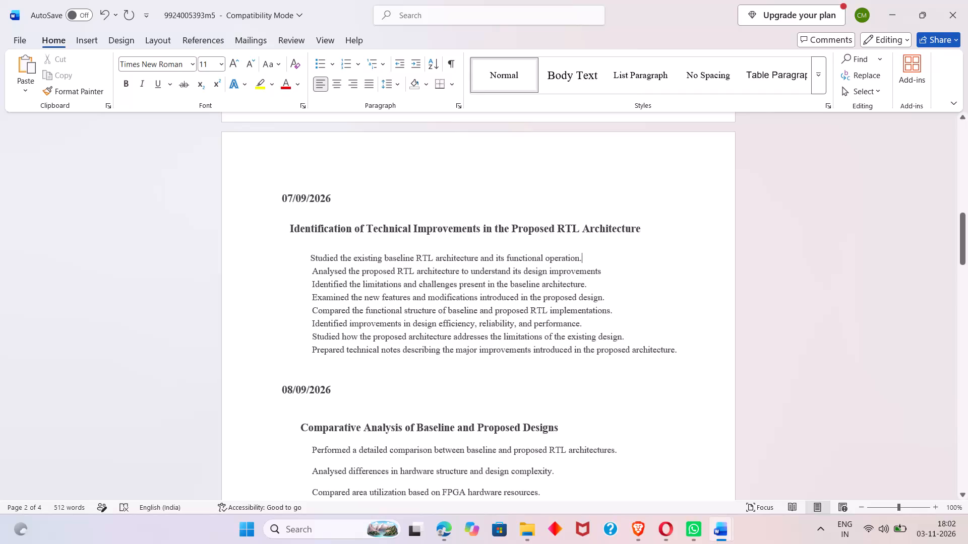
Insert a blank line after each of the first seven work lines under the 07/09/2026 heading.
key(Return)
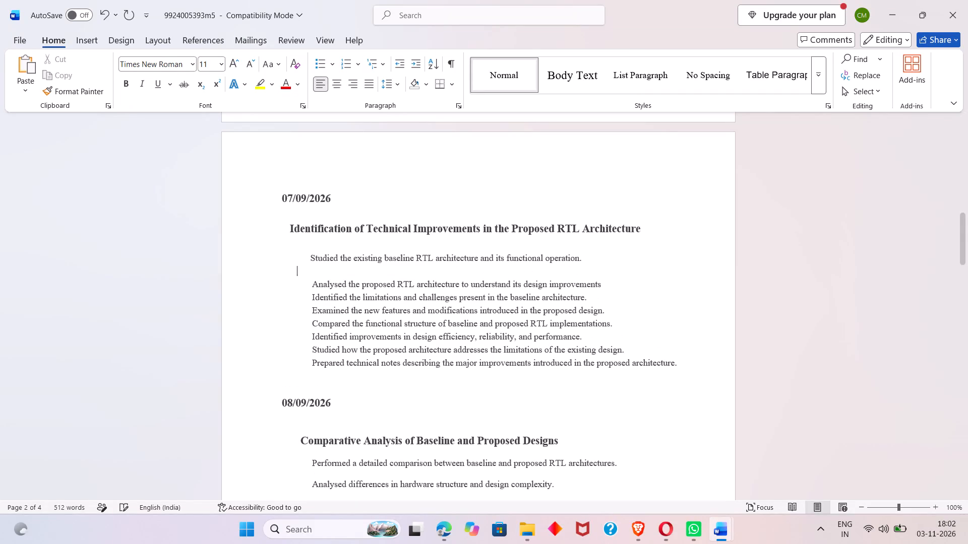
click(604, 284)
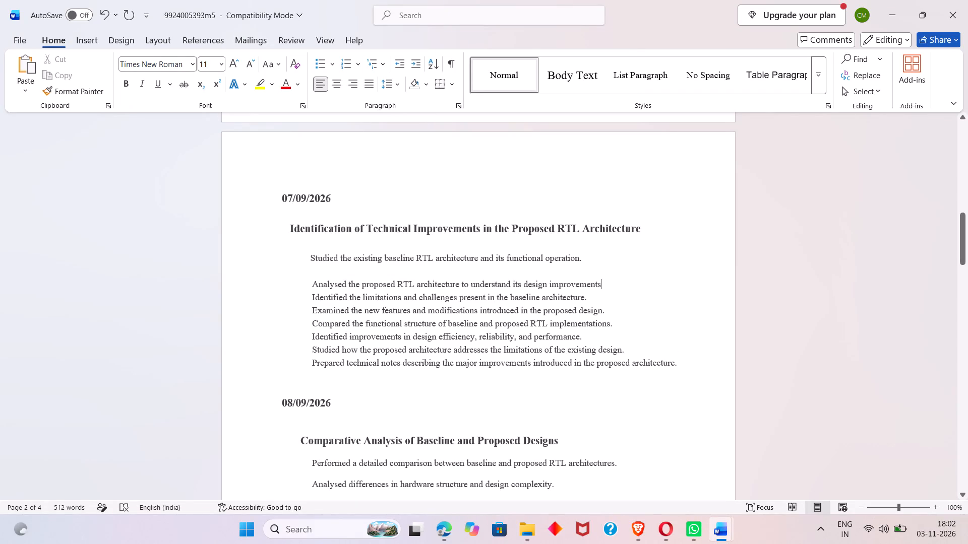
key(Return)
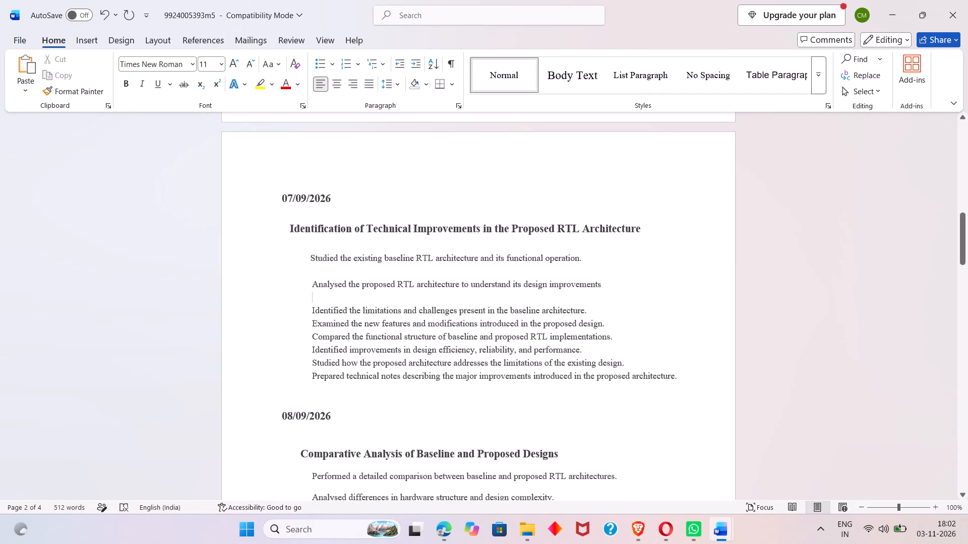
click(587, 309)
key(Return)
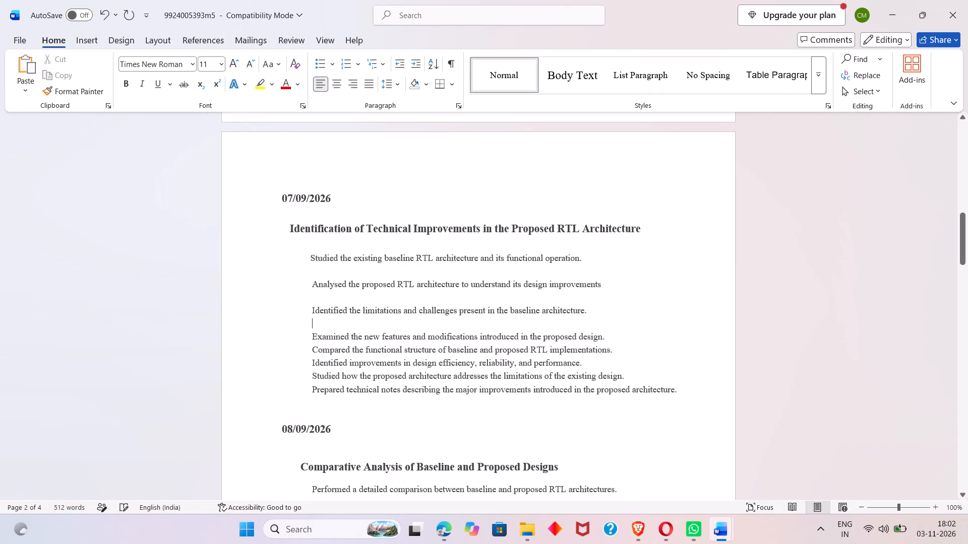
click(608, 339)
key(Return)
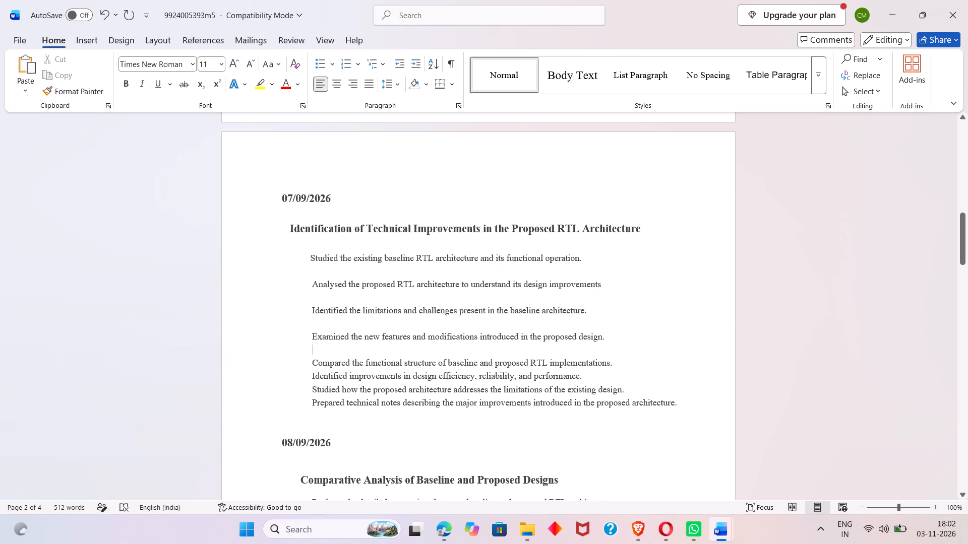
click(612, 363)
key(Return)
click(583, 389)
key(Return)
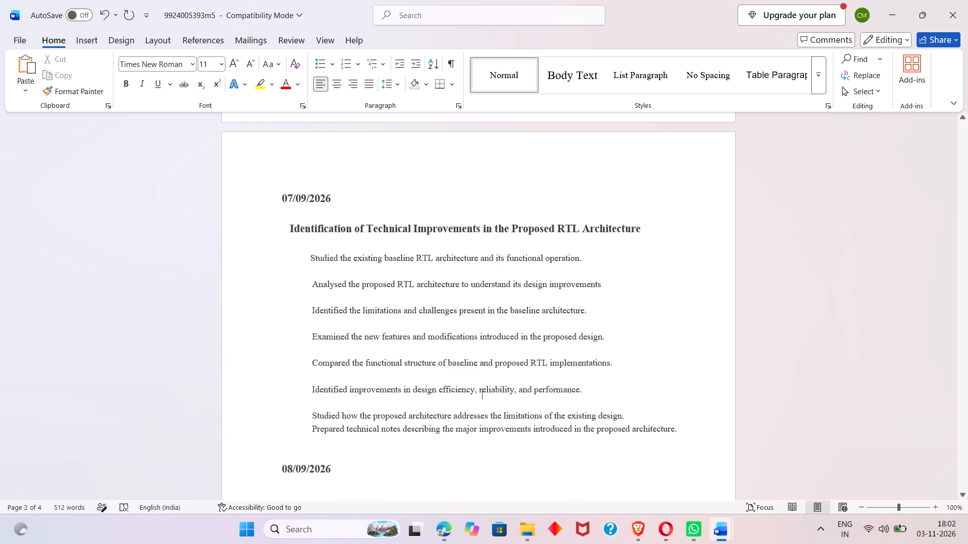
click(624, 416)
key(Return)
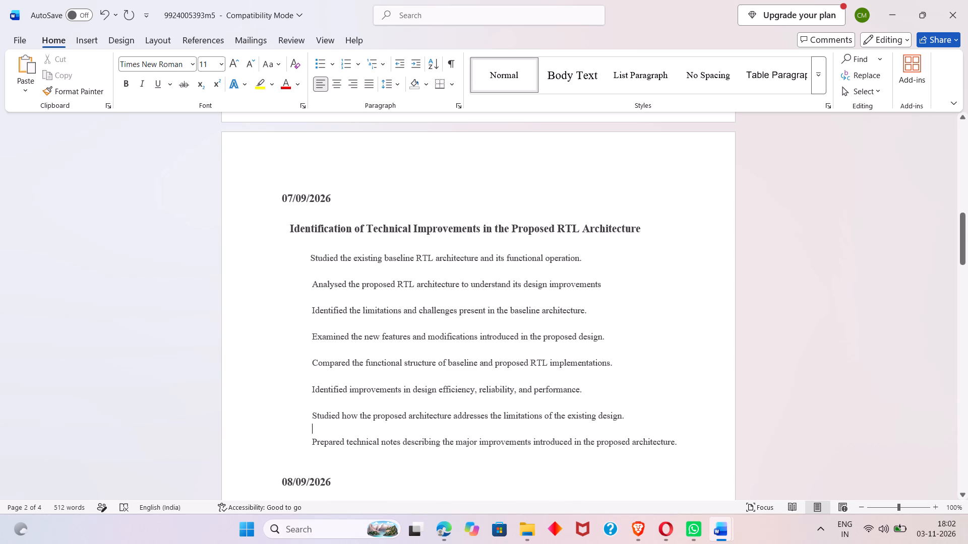
Copy the 10/09/2026 heading "Experimental Result Analysis and Performance Improvements" into the WORKDONE cell of the 10/09/2026 row.
scroll(617, 367, down, 5)
scroll(619, 354, up, 11)
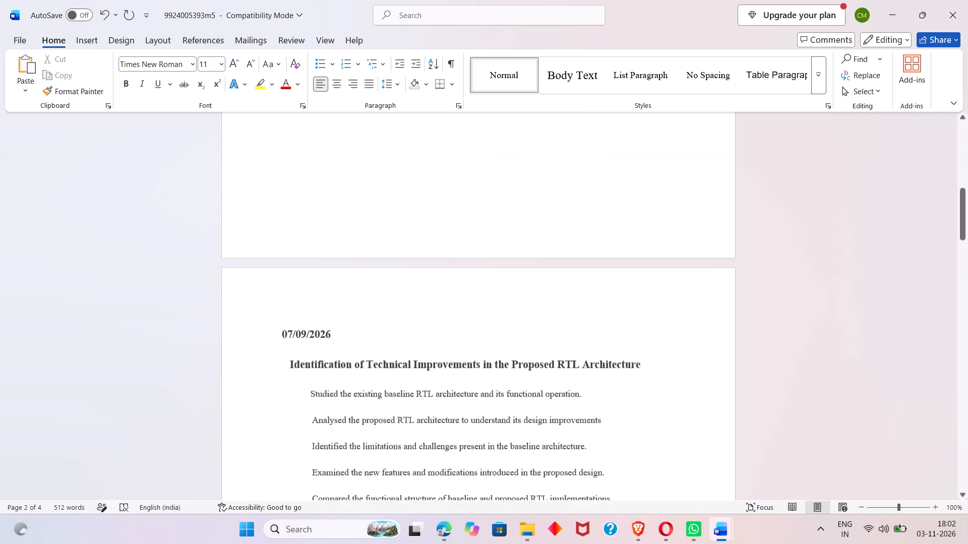
scroll(608, 343, up, 14)
scroll(596, 363, down, 12)
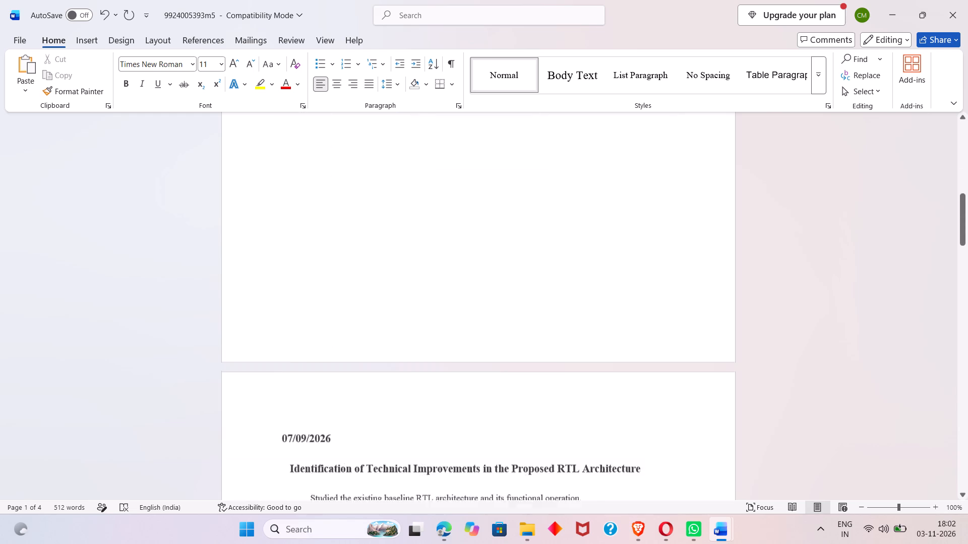
scroll(589, 388, down, 17)
scroll(580, 388, down, 5)
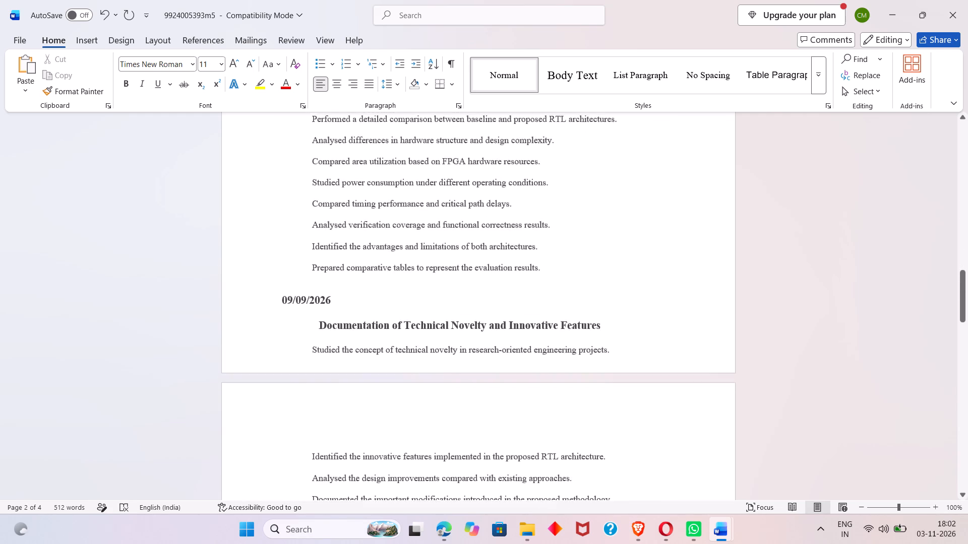
scroll(570, 389, down, 4)
scroll(520, 394, down, 5)
drag(285, 372, 344, 375)
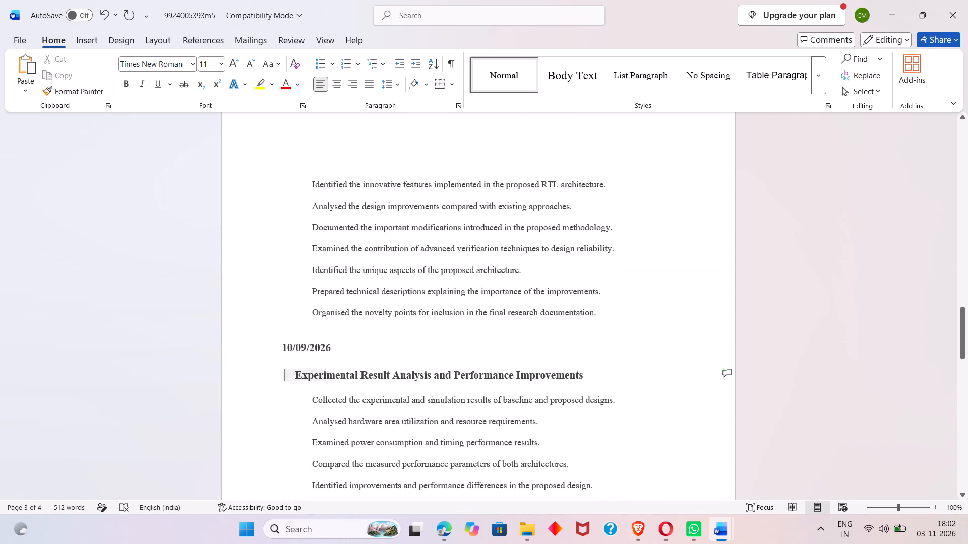
drag(344, 375, 565, 388)
key(ctrl+c)
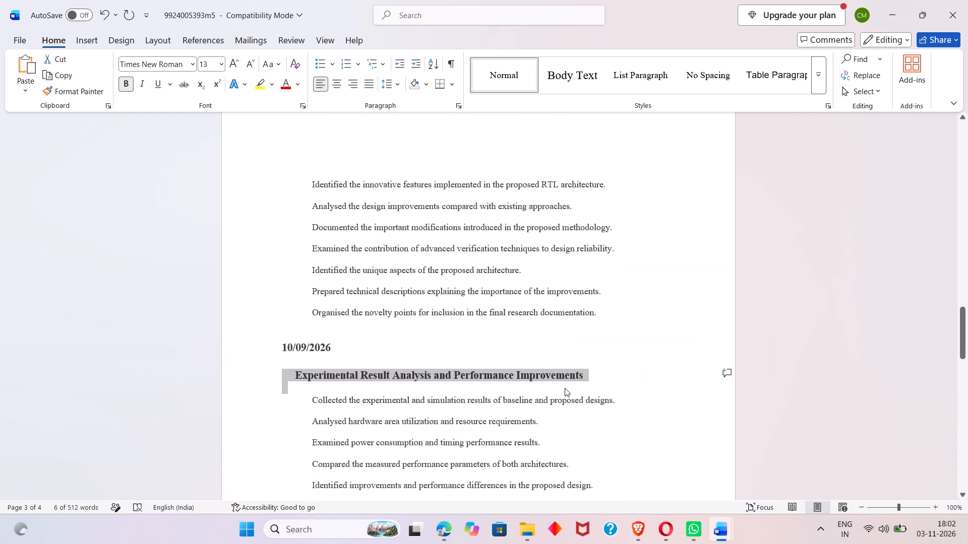
scroll(563, 387, up, 20)
scroll(563, 387, up, 9)
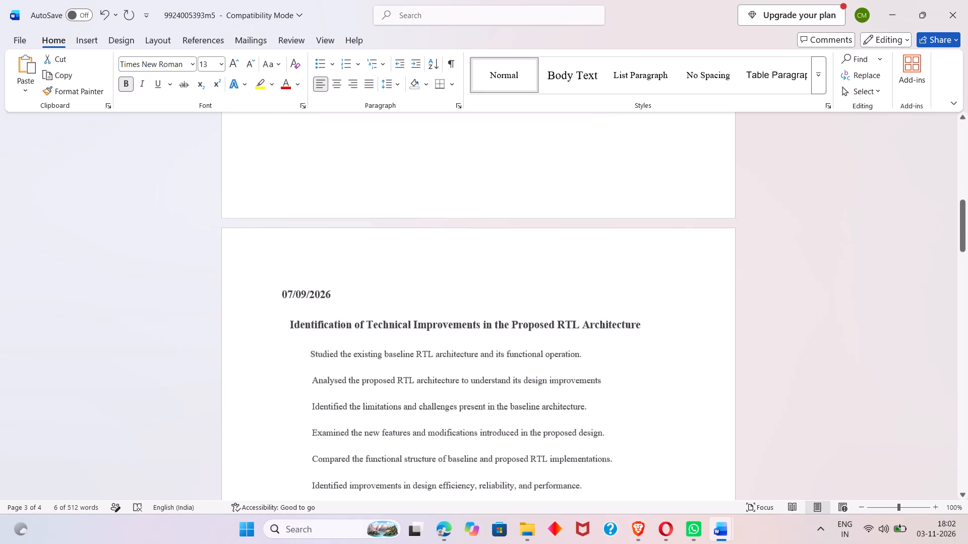
scroll(551, 390, up, 11)
click(416, 211)
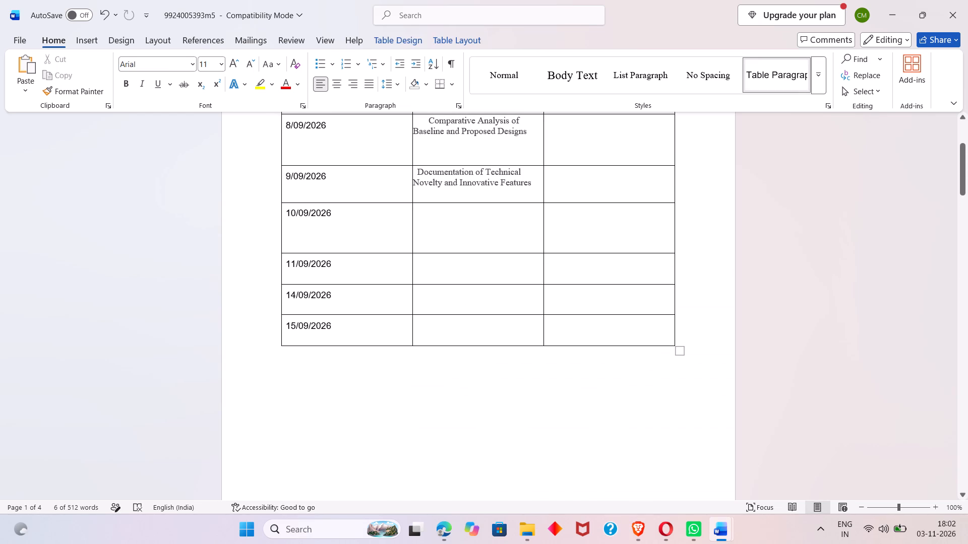
key(ctrl+v)
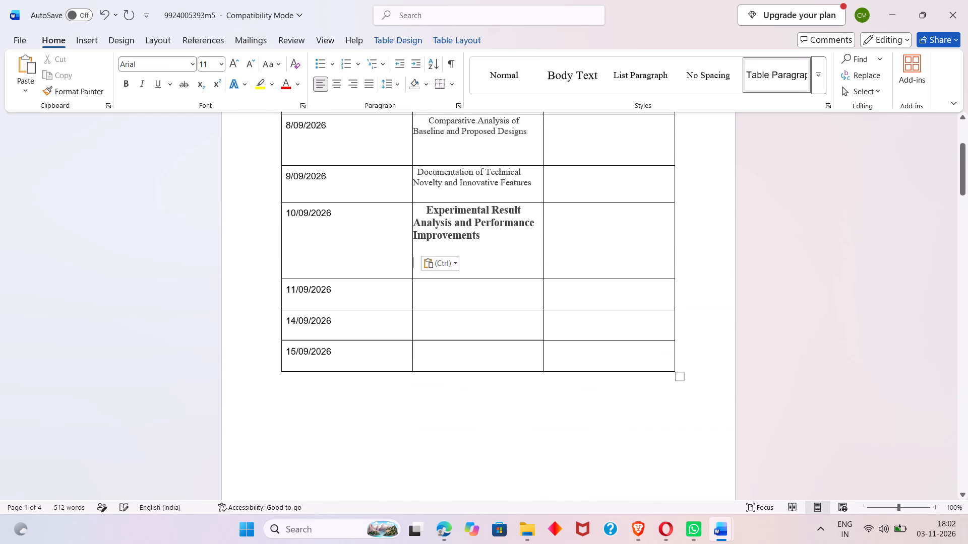
Delete three leading spaces before "Experimental" in the 10/09/2026 WORKDONE cell to shorten the first-line gap.
click(425, 212)
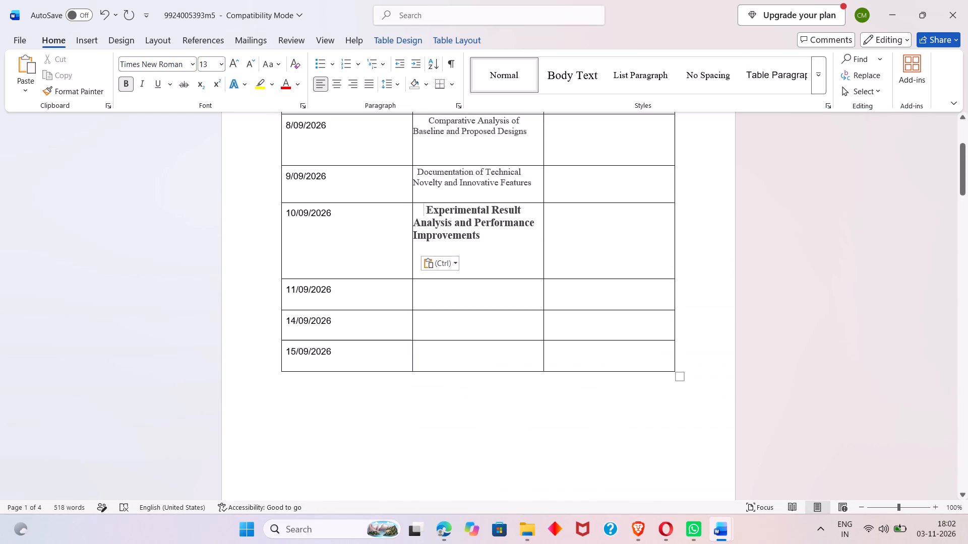
key(BackSpace)
key(BackSpace)
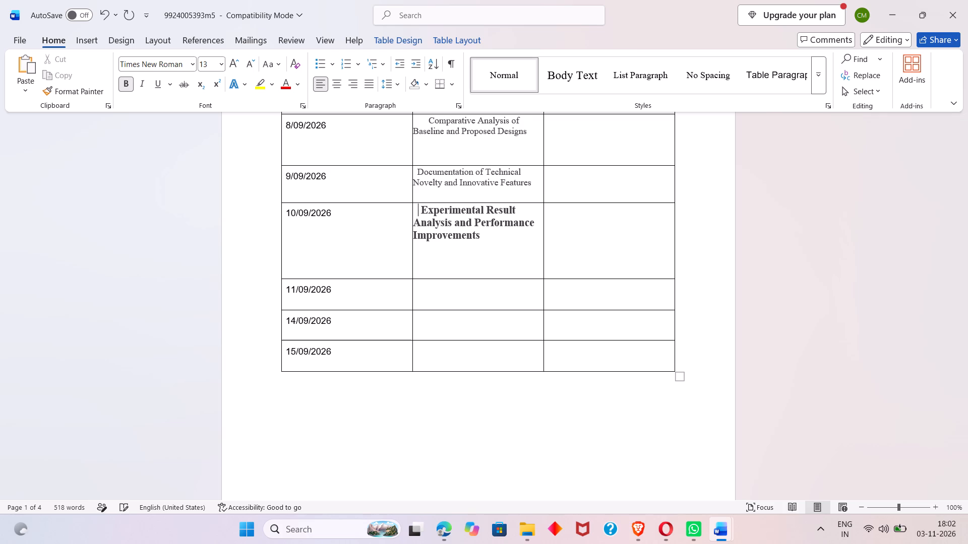
key(BackSpace)
Remove the bold from the 10/09/2026 WORKDONE text and set its font size to 11.
drag(420, 208, 425, 209)
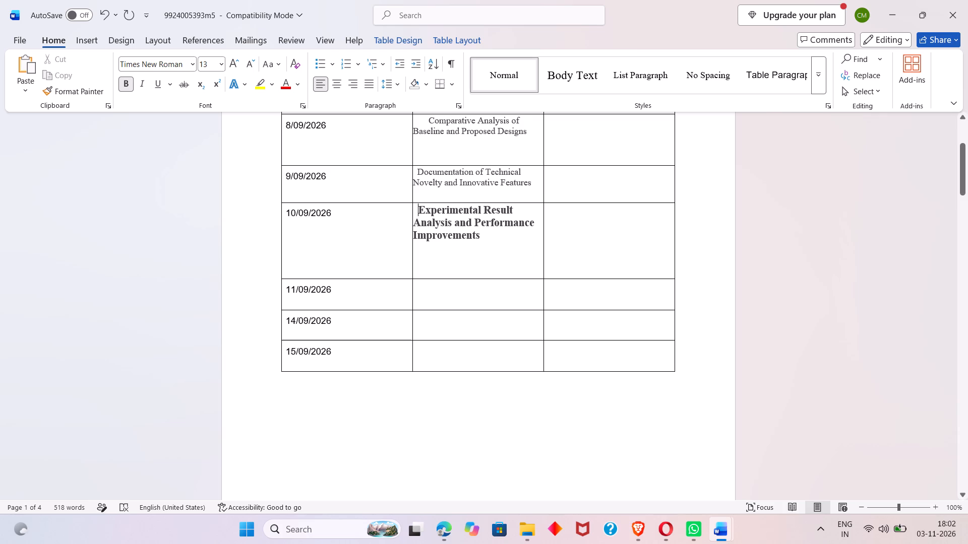
drag(425, 209, 476, 247)
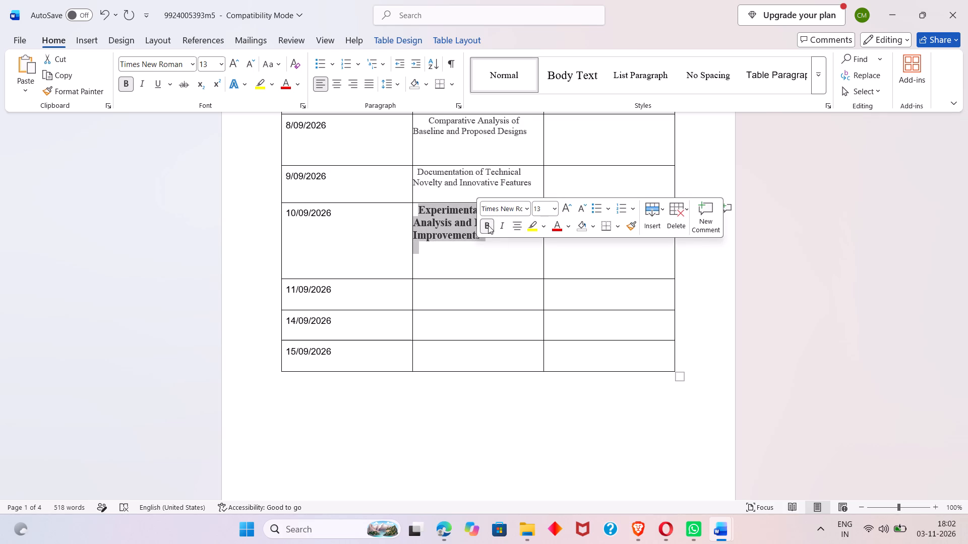
click(488, 225)
click(554, 209)
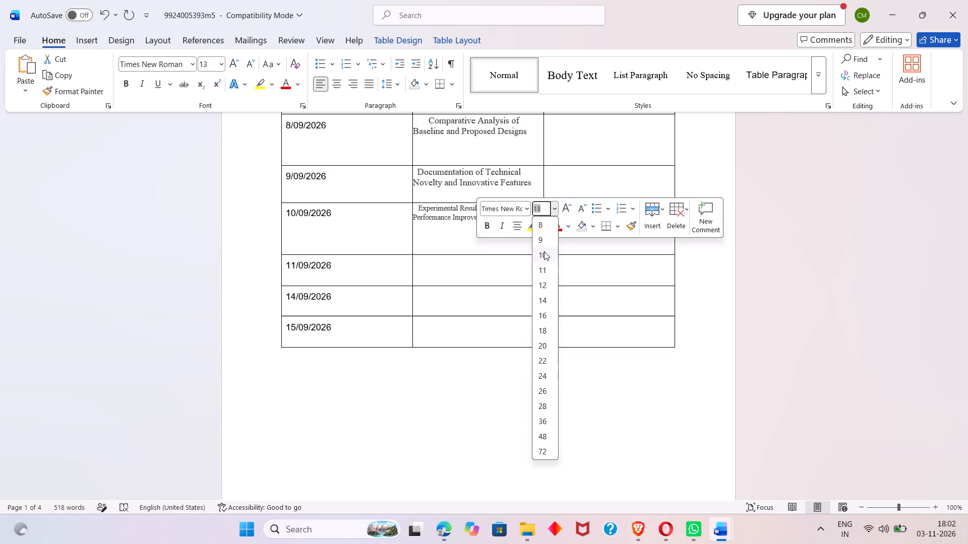
click(544, 273)
click(453, 246)
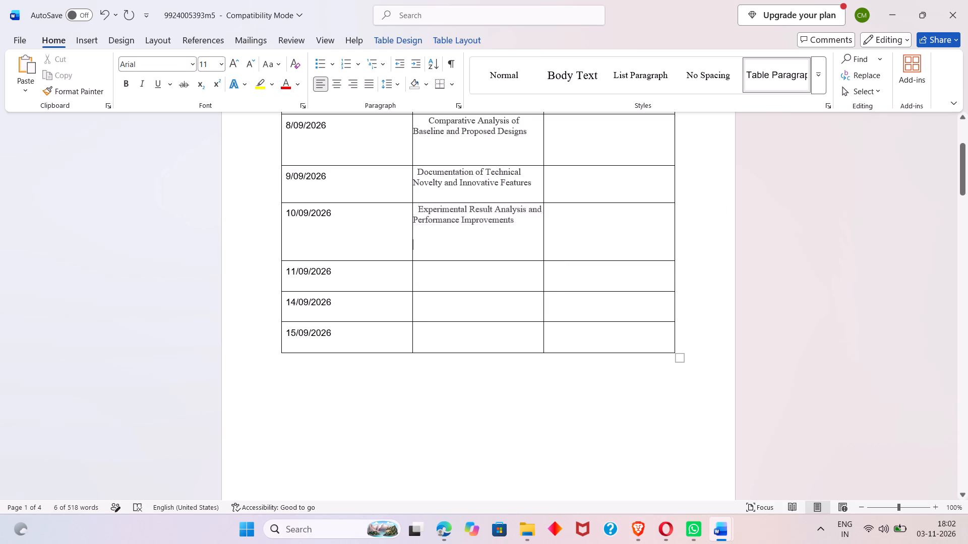
Copy the 12/09/2026 heading "Practical Applications and Research Findings" into the WORKDONE cell of the 11/09/2026 row.
scroll(453, 246, up, 4)
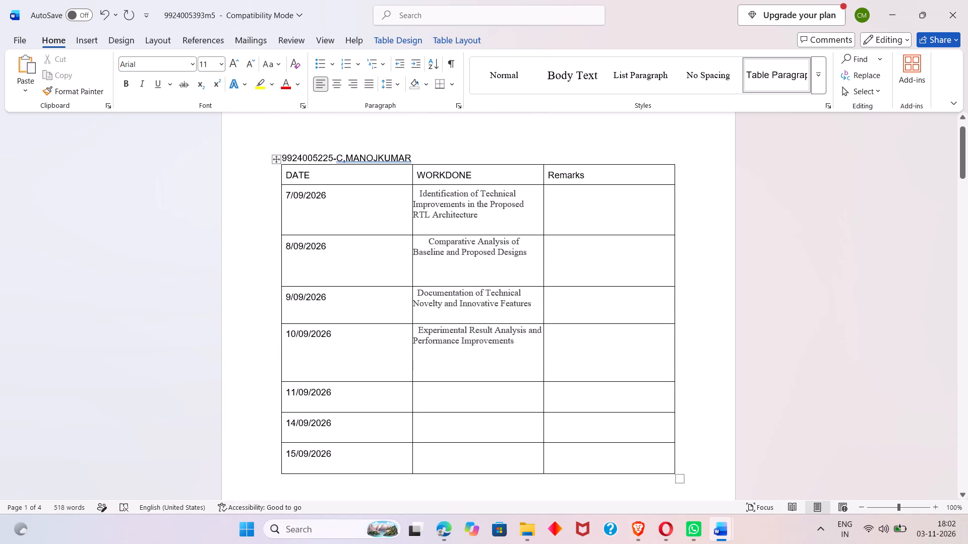
scroll(461, 327, down, 5)
scroll(454, 320, up, 4)
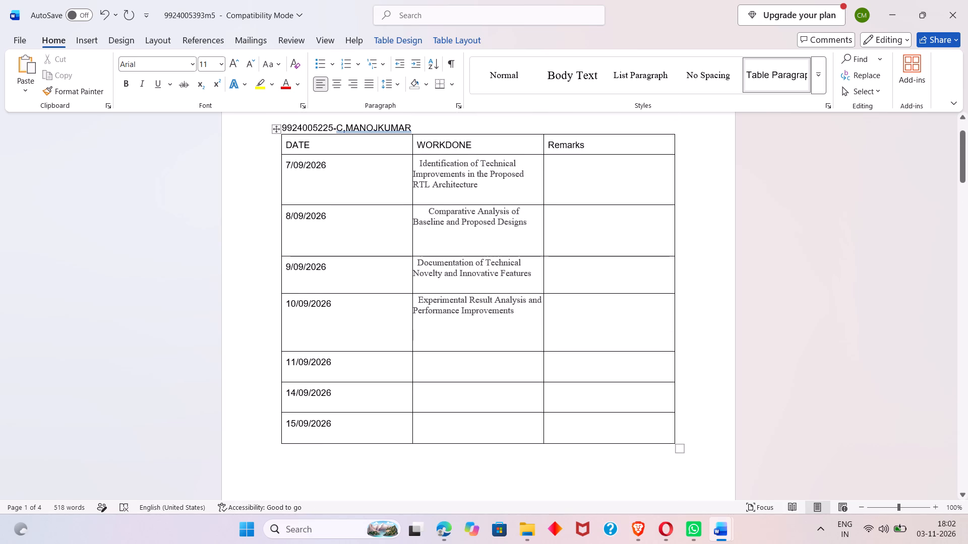
scroll(461, 323, down, 20)
scroll(461, 323, down, 8)
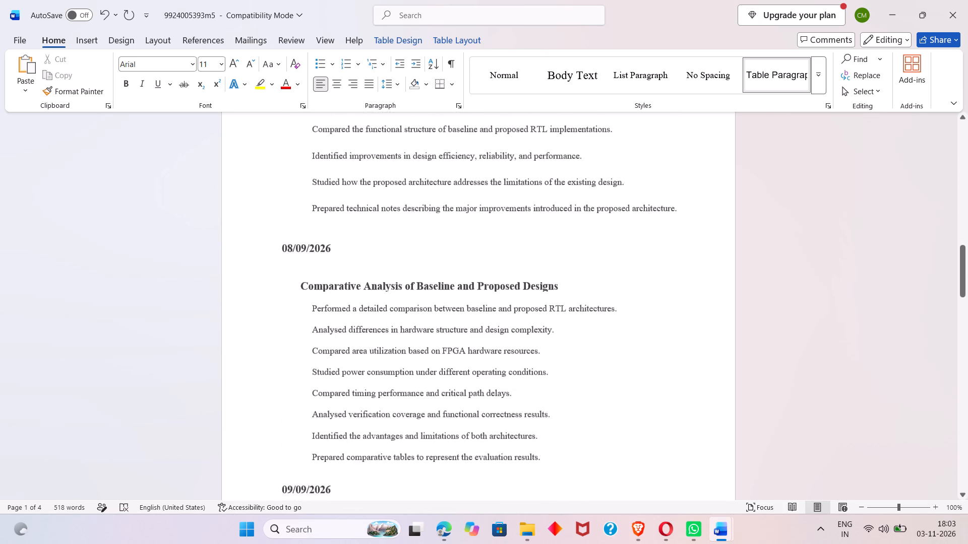
scroll(441, 332, up, 6)
scroll(441, 332, down, 11)
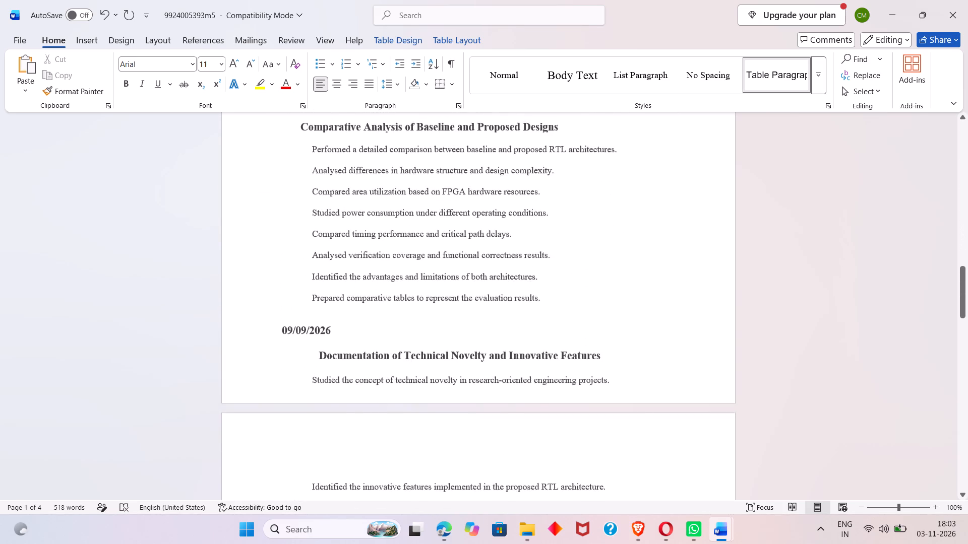
scroll(446, 331, down, 20)
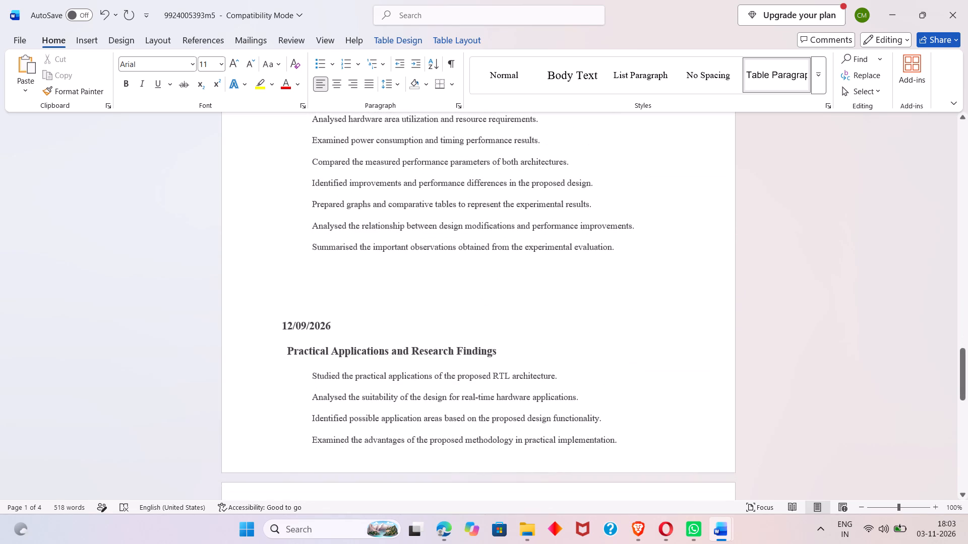
drag(282, 350, 492, 356)
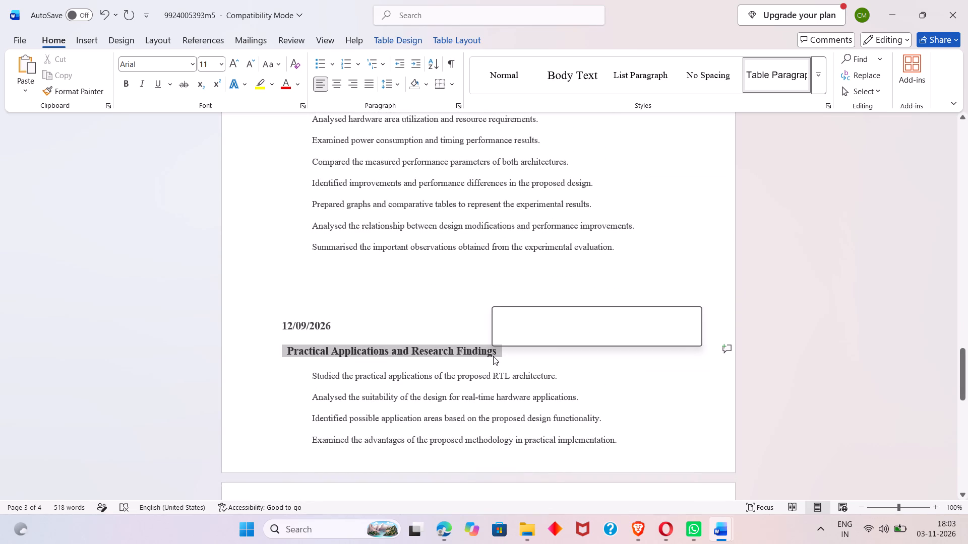
key(ctrl+c)
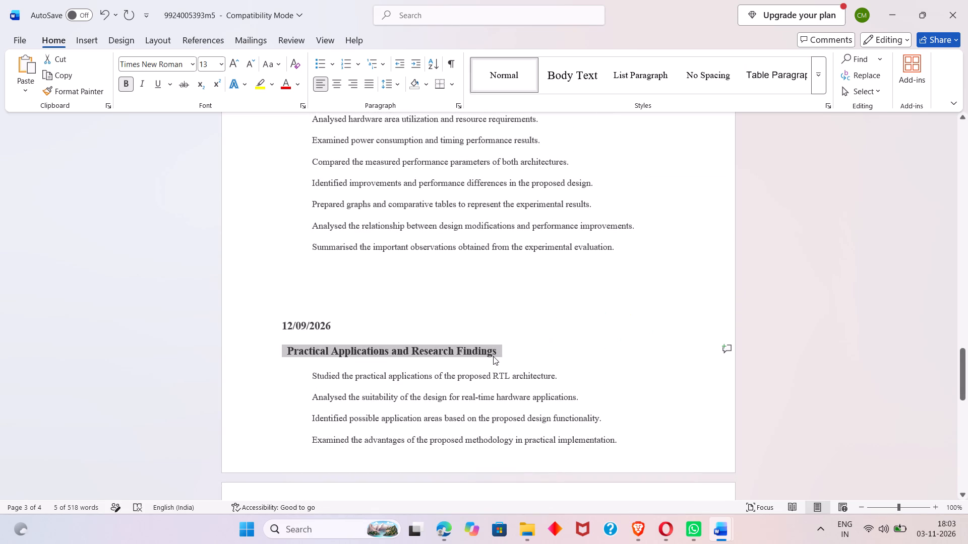
scroll(493, 356, up, 20)
scroll(493, 356, up, 20)
scroll(493, 356, up, 1)
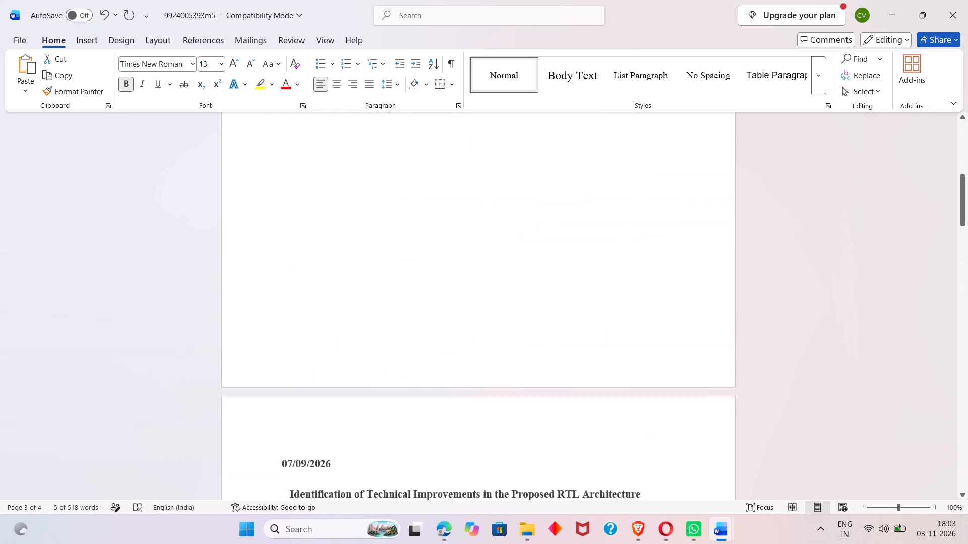
scroll(482, 364, up, 10)
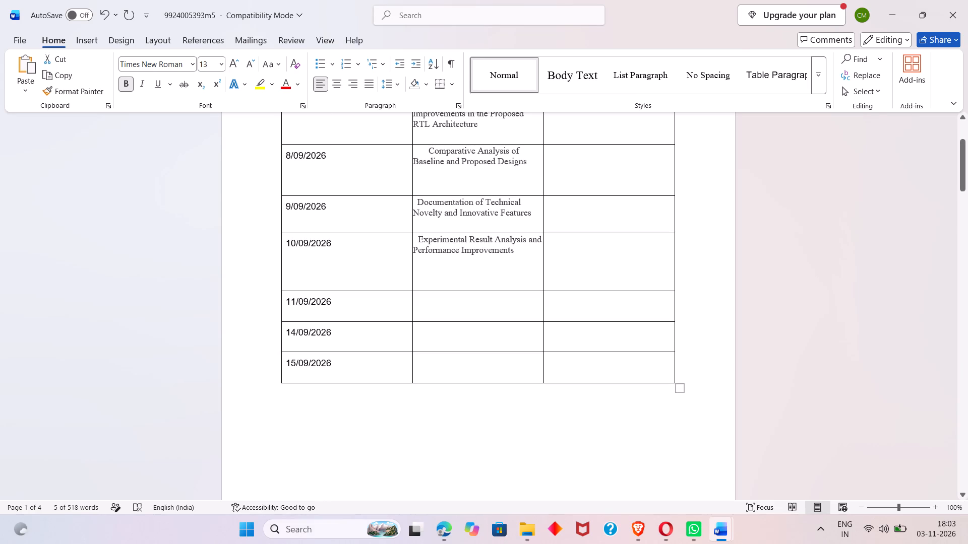
click(416, 298)
key(ctrl+v)
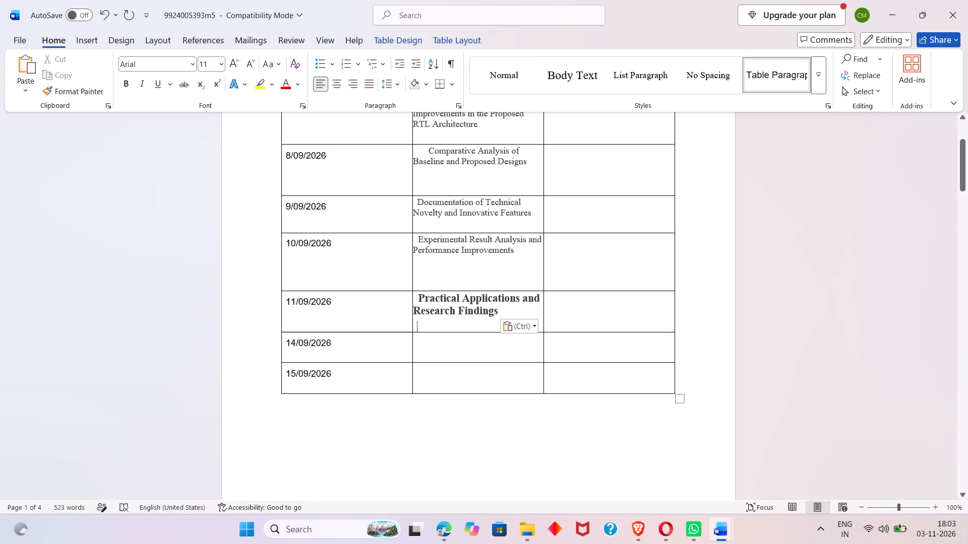
Remove the bold from the 11/09/2026 WORKDONE text and set its font size to 11.
drag(414, 297, 512, 332)
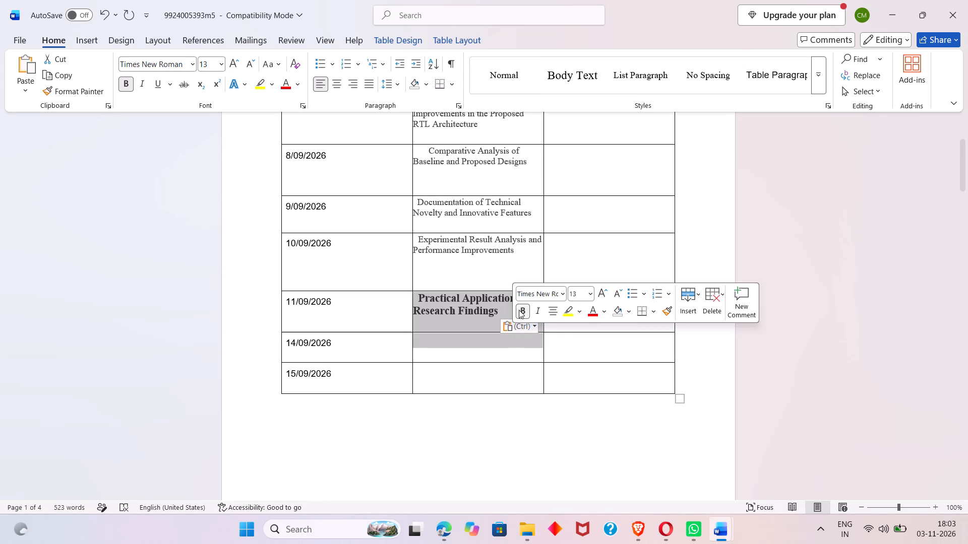
click(520, 311)
click(591, 296)
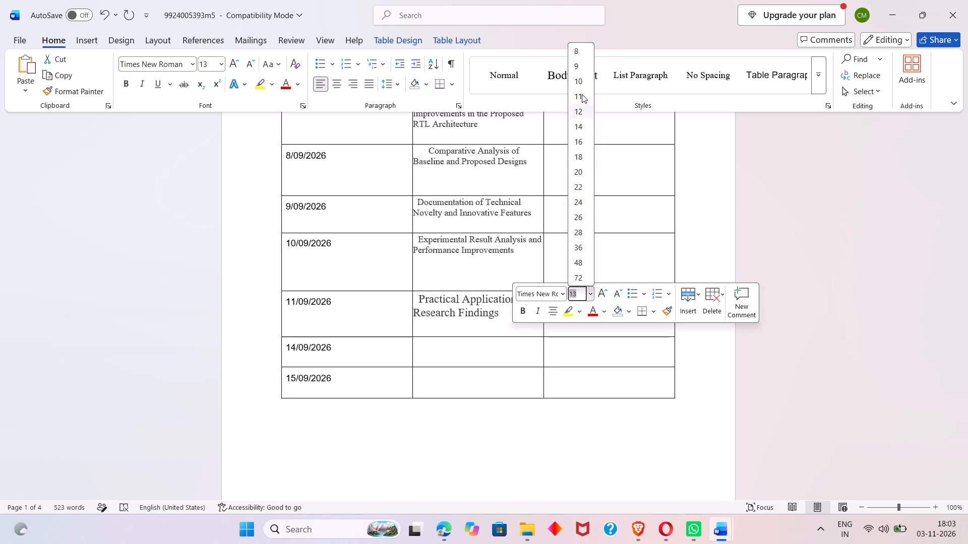
click(582, 97)
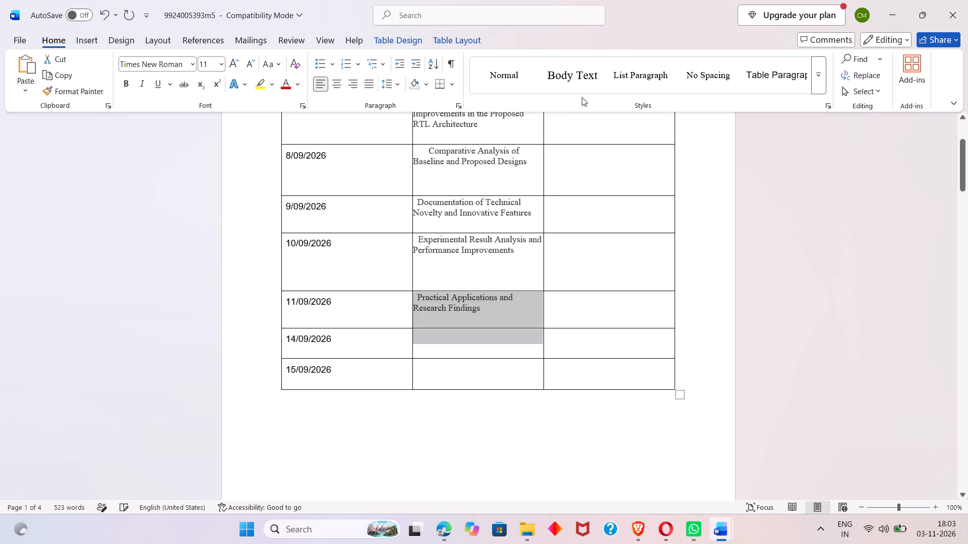
click(568, 276)
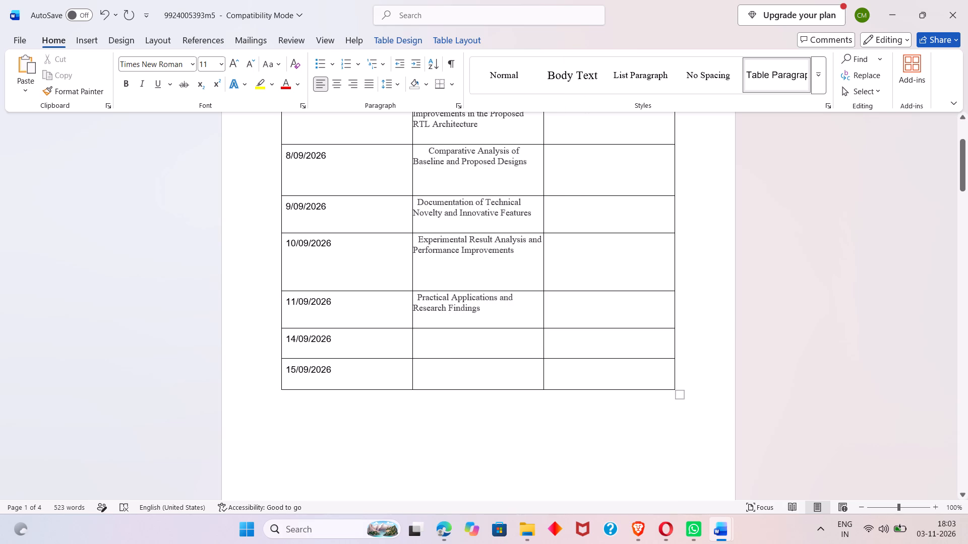
Insert a blank line below the 14/09/2026 heading "Final Research Documentation and Future Enhancements".
scroll(357, 355, down, 20)
scroll(357, 355, down, 17)
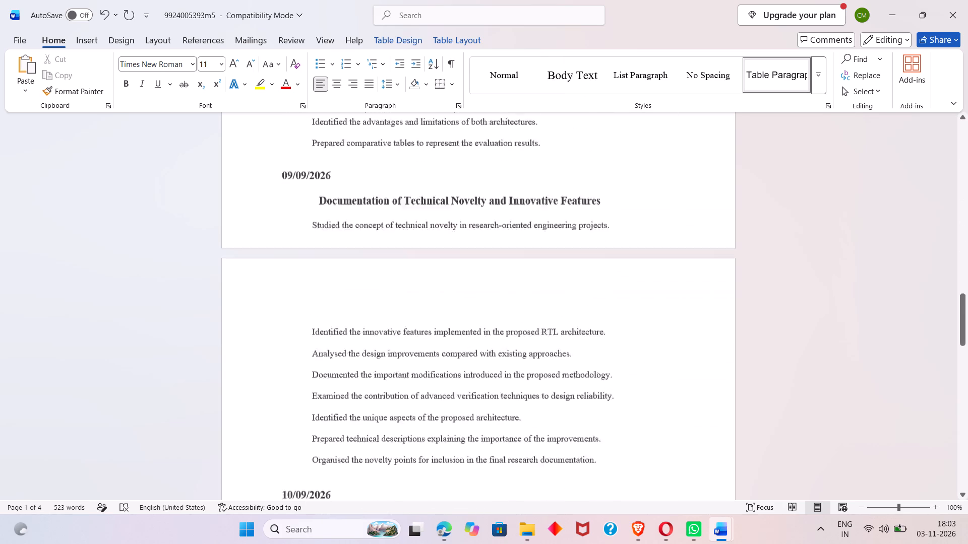
scroll(390, 354, down, 20)
scroll(390, 354, down, 20)
scroll(390, 354, down, 6)
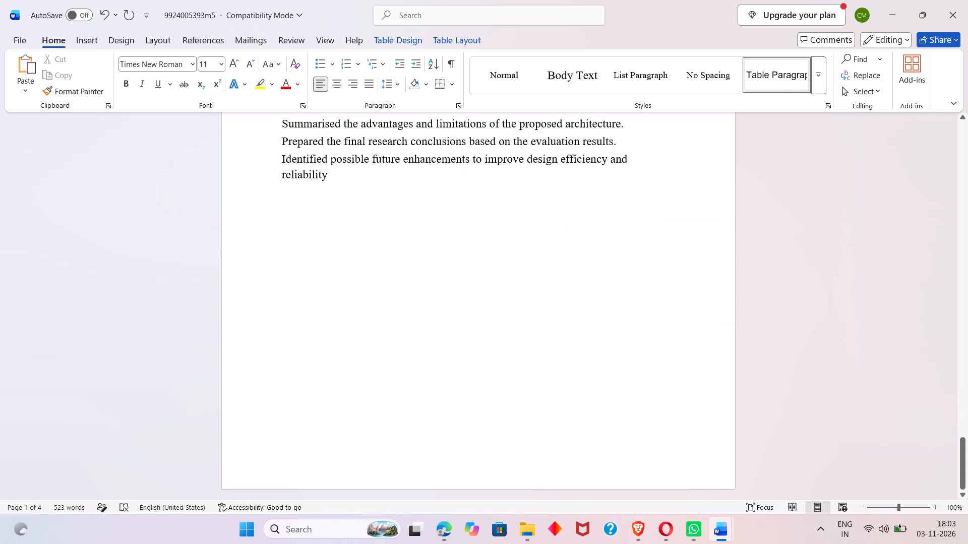
scroll(375, 399, up, 7)
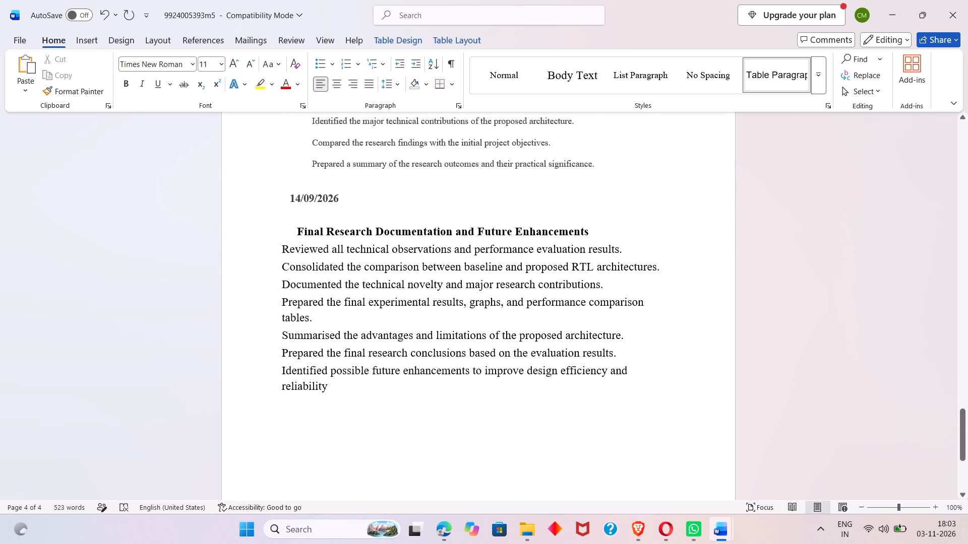
click(589, 234)
key(Return)
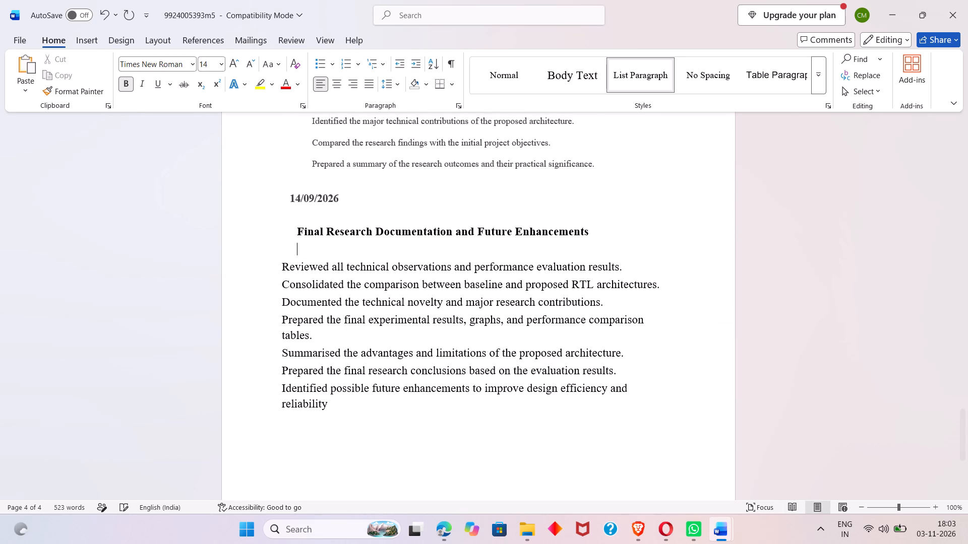
Insert a blank line after each of the first three 14/09/2026 work lines, from "Reviewed all technical observations" to "Documented the technical novelty".
scroll(574, 297, up, 5)
scroll(550, 300, down, 15)
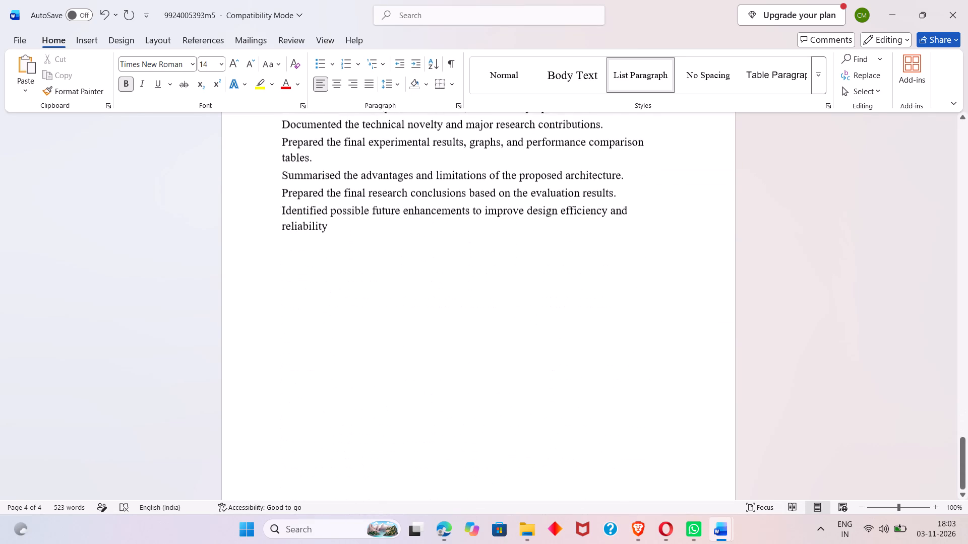
scroll(541, 309, down, 6)
scroll(540, 301, up, 9)
click(621, 325)
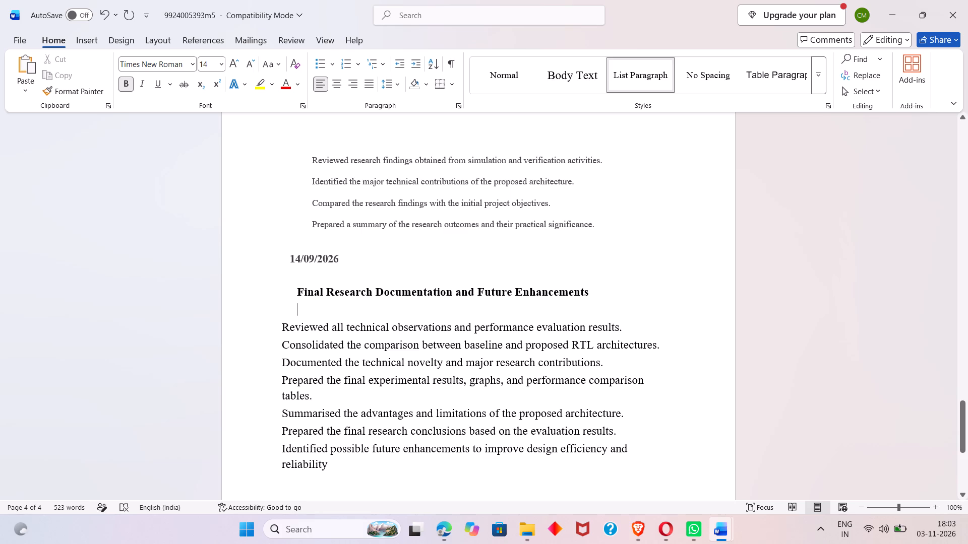
key(Return)
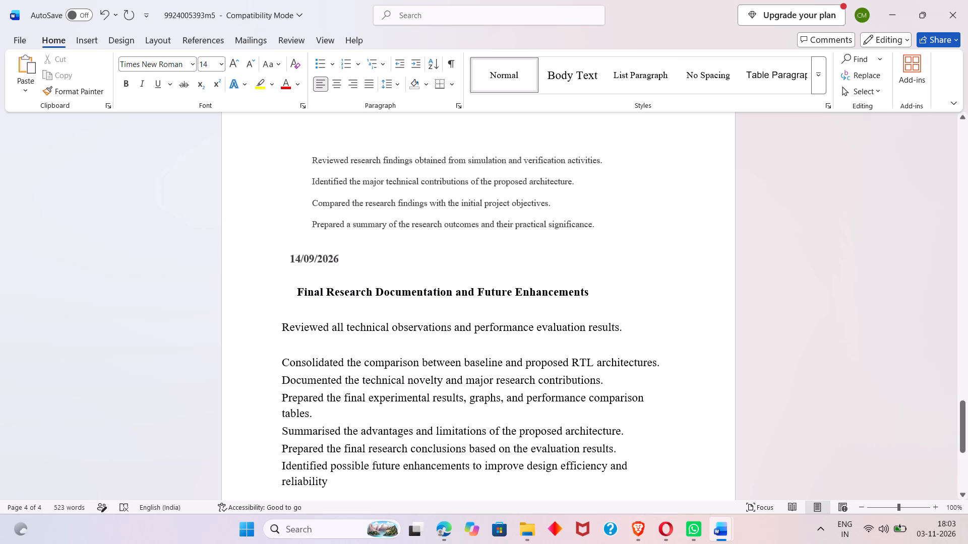
click(660, 365)
key(Return)
click(606, 399)
key(Return)
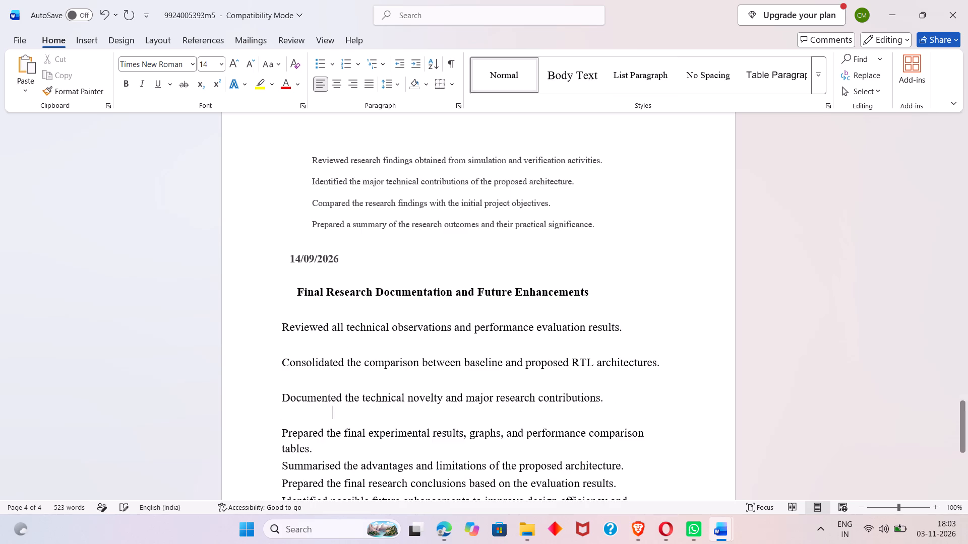
Insert a blank line after the 14/09/2026 work lines "Summarised the advantages and limitations" and "Prepared the final research conclusions".
scroll(611, 403, down, 3)
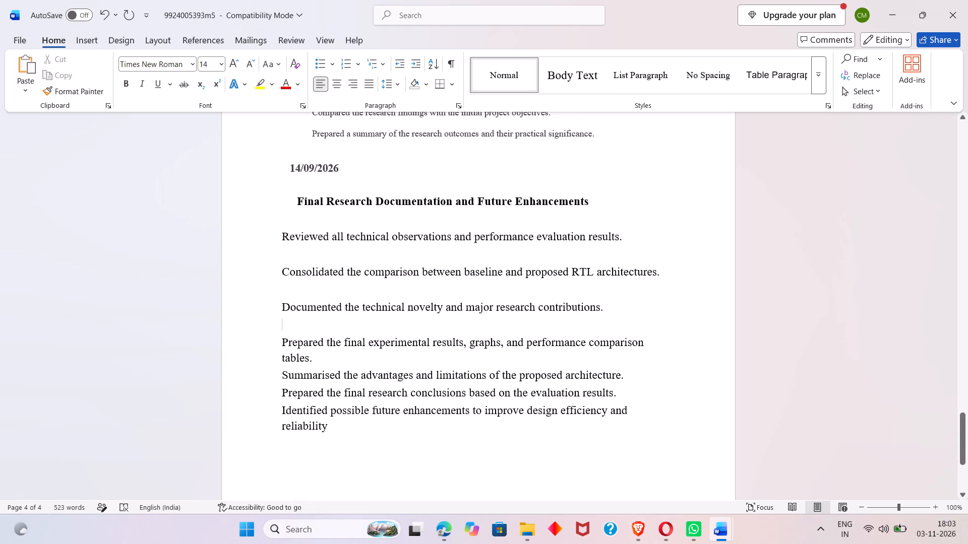
click(627, 377)
key(Return)
click(617, 415)
key(Return)
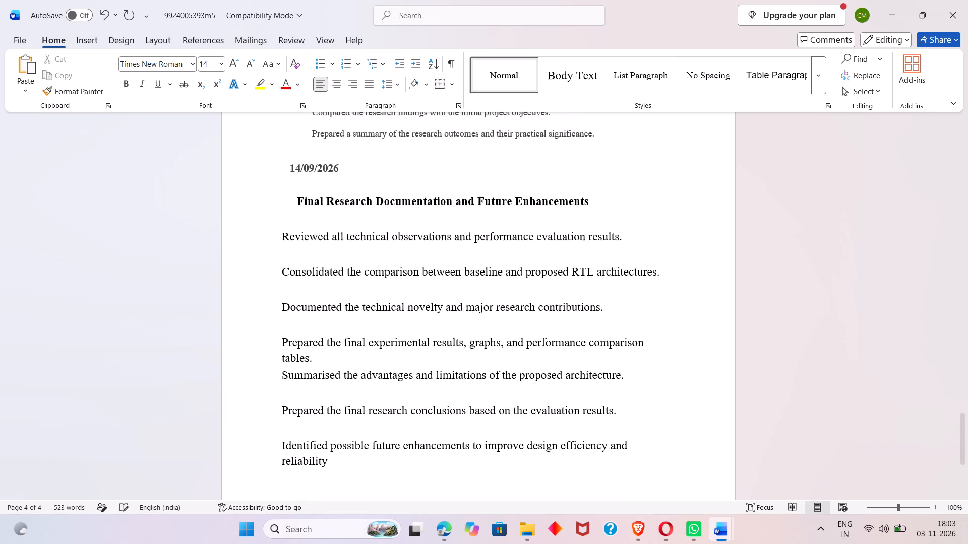
Copy the 12/09/2026 heading "Practical Applications and Research Findings" into the WORKDONE cell of the 14/09/2026 row.
scroll(612, 411, up, 5)
scroll(592, 411, down, 5)
scroll(573, 410, up, 14)
scroll(531, 408, up, 3)
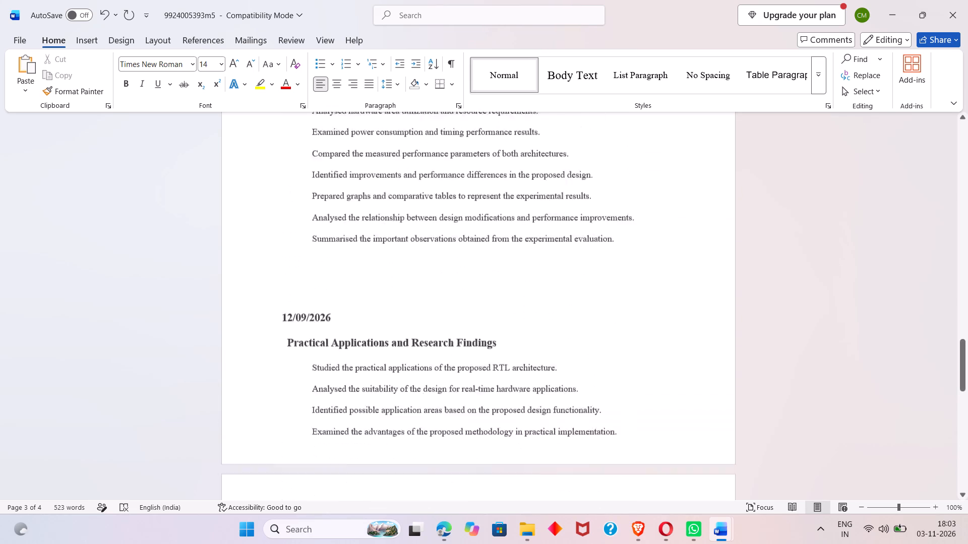
scroll(529, 408, up, 10)
scroll(518, 416, down, 20)
scroll(518, 416, down, 10)
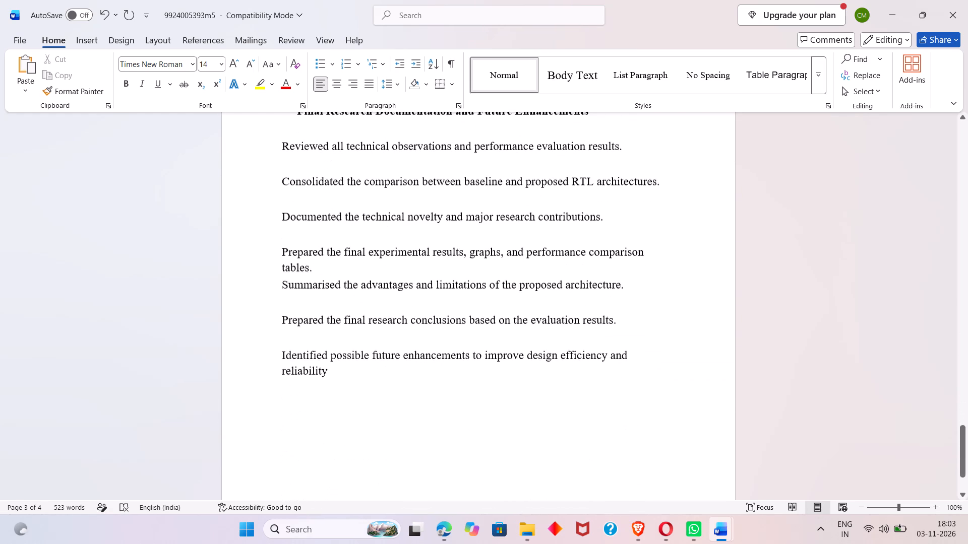
scroll(506, 451, up, 6)
scroll(506, 454, down, 5)
scroll(506, 454, up, 16)
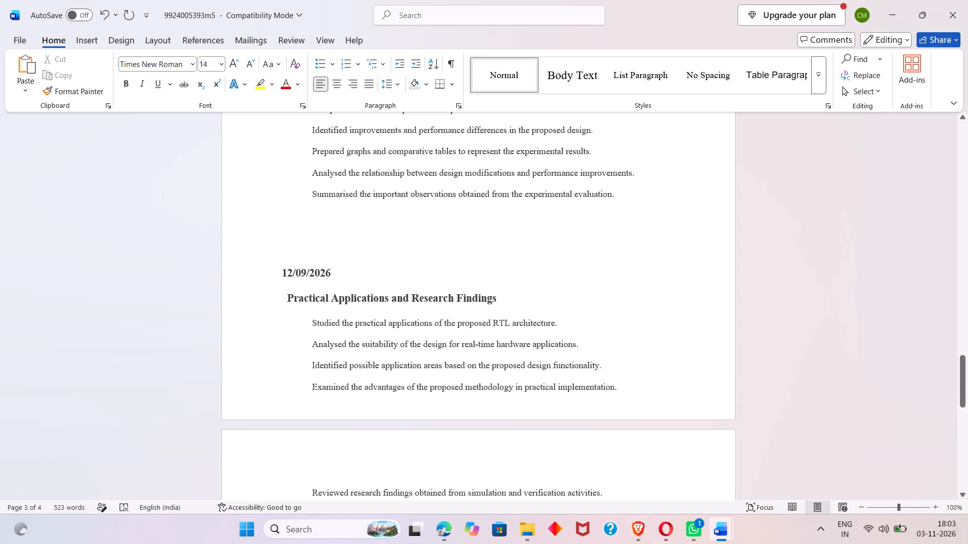
drag(284, 297, 460, 298)
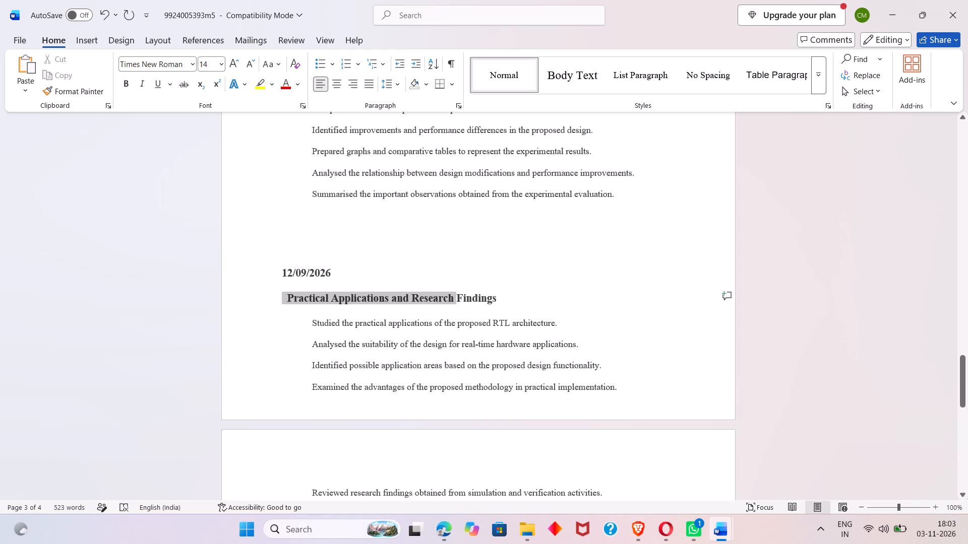
drag(460, 298, 481, 298)
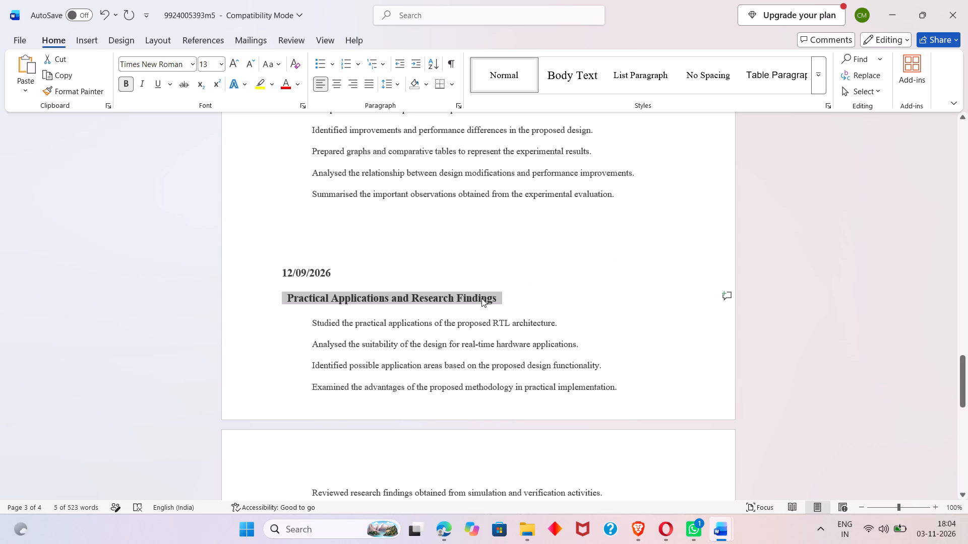
key(ctrl+c)
scroll(631, 543, up, 12)
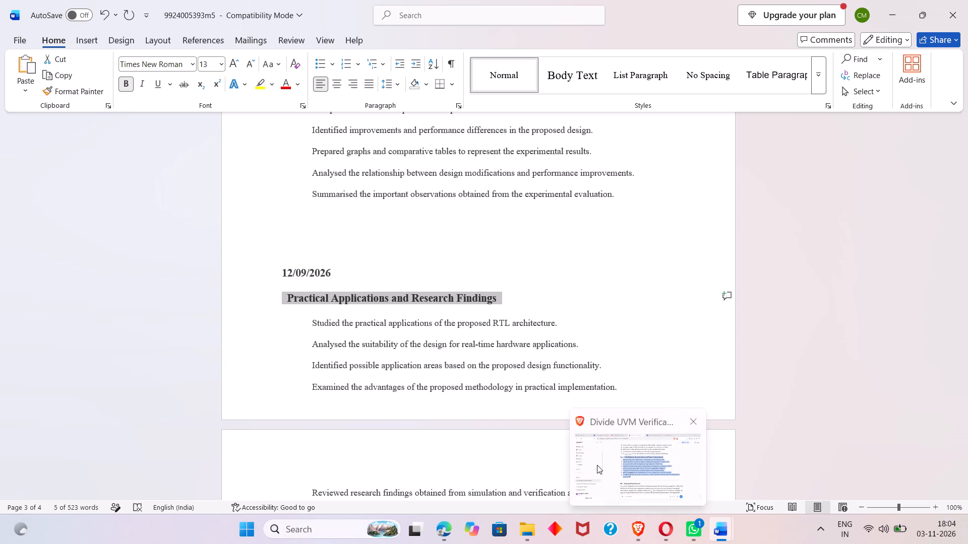
scroll(568, 366, up, 20)
scroll(568, 366, up, 20)
scroll(568, 366, up, 2)
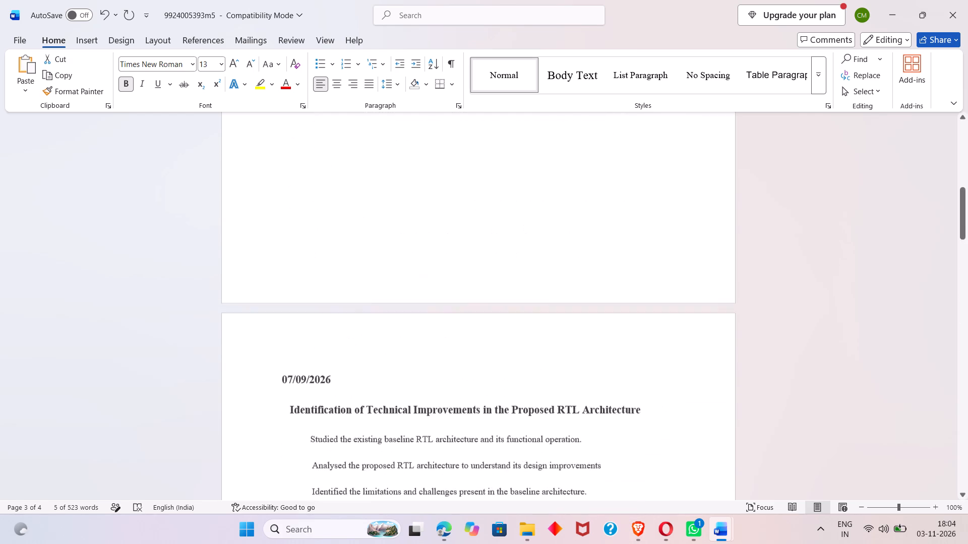
scroll(573, 359, up, 12)
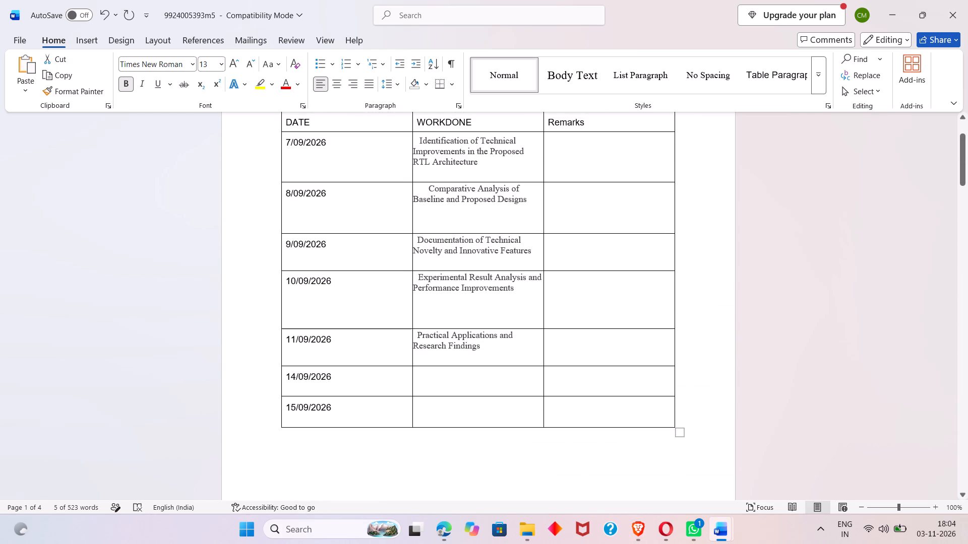
click(414, 372)
key(ctrl+v)
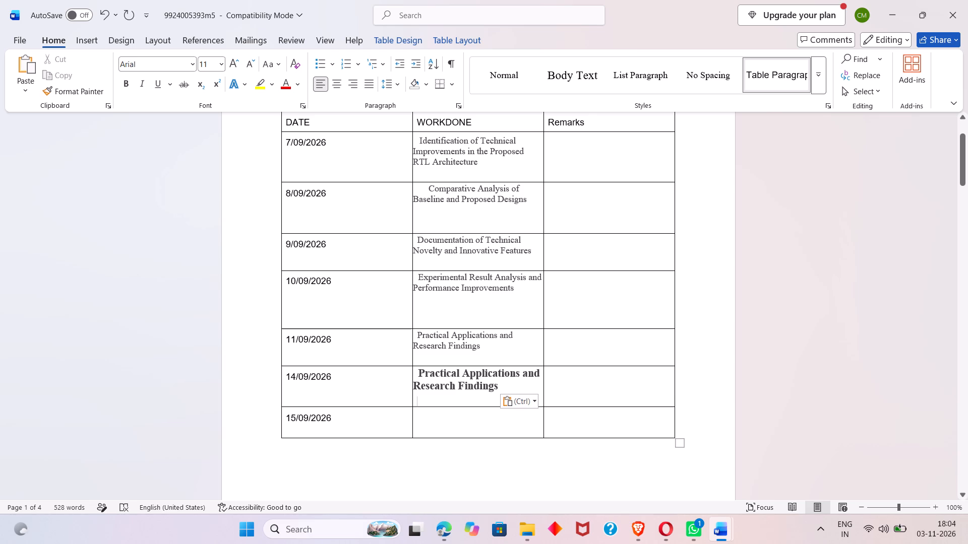
Remove the bold from the 14/09/2026 WORKDONE text and set its font size to 11.
drag(416, 372, 486, 388)
click(496, 368)
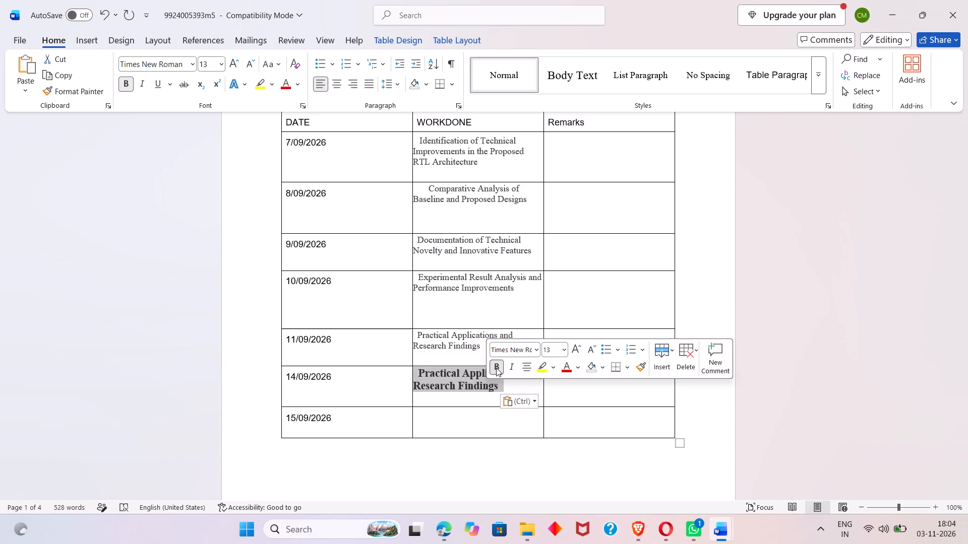
click(565, 348)
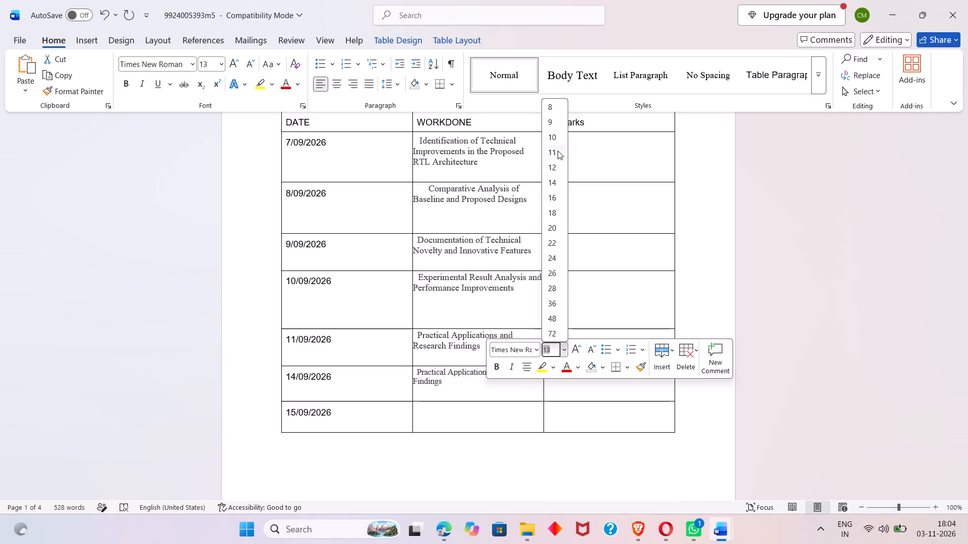
click(558, 153)
Copy the 14/09/2026 heading "Final Research Documentation and Future Enhancements" into the WORKDONE cell of the 15/09/2026 row.
click(458, 417)
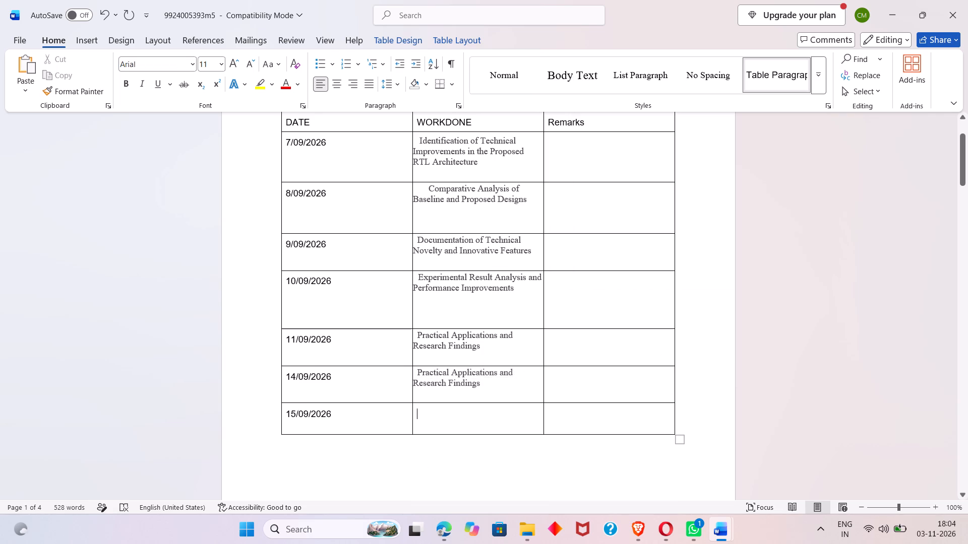
scroll(433, 421, down, 20)
scroll(433, 421, down, 20)
scroll(433, 421, down, 6)
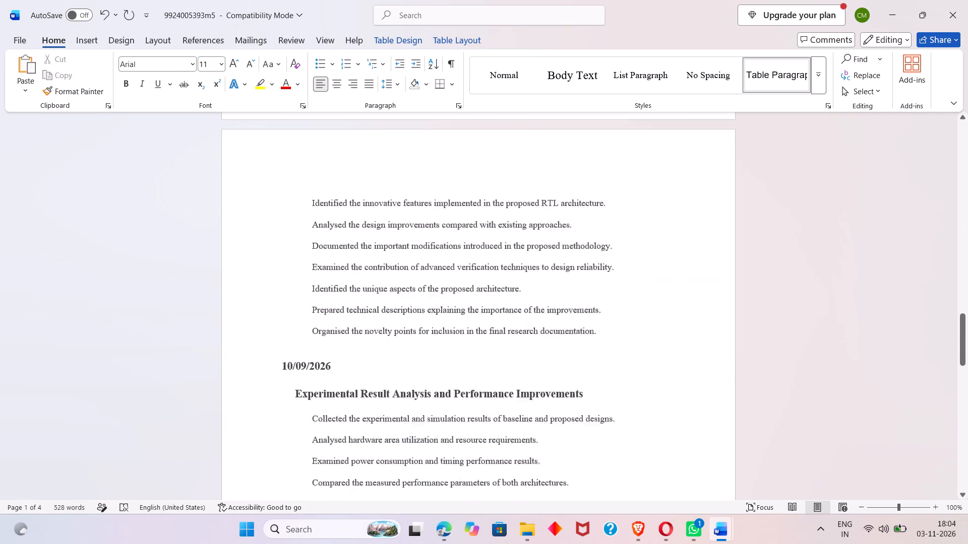
scroll(497, 311, down, 20)
scroll(497, 311, down, 13)
scroll(493, 303, up, 3)
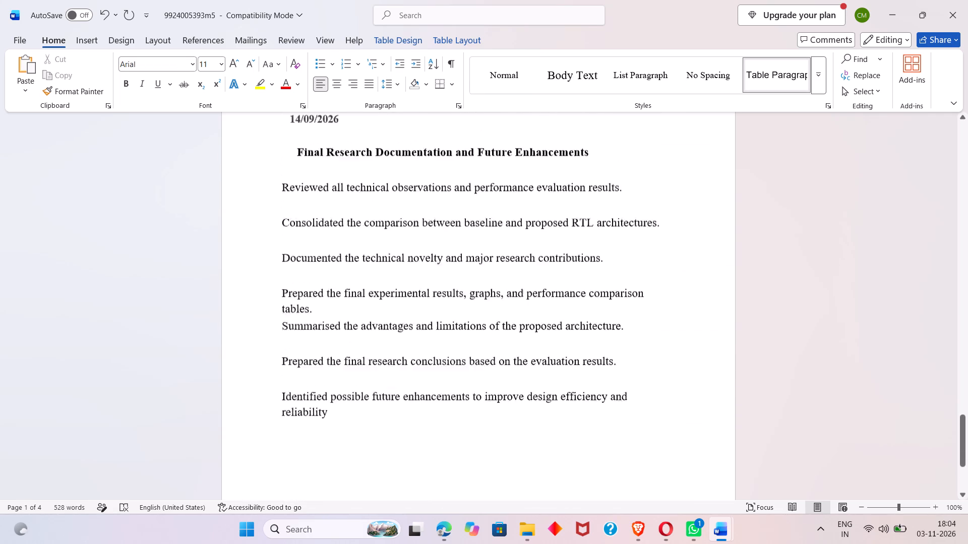
scroll(493, 303, up, 7)
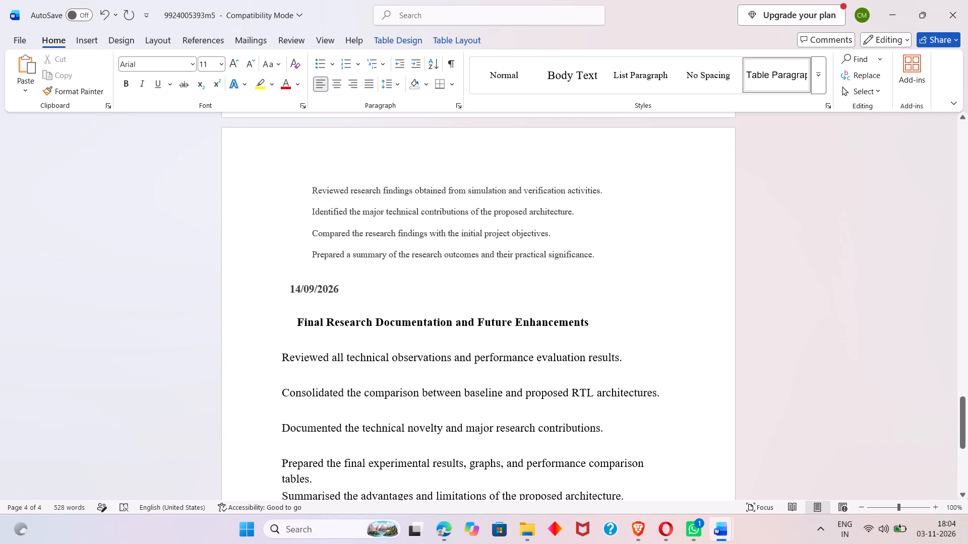
drag(292, 317, 605, 347)
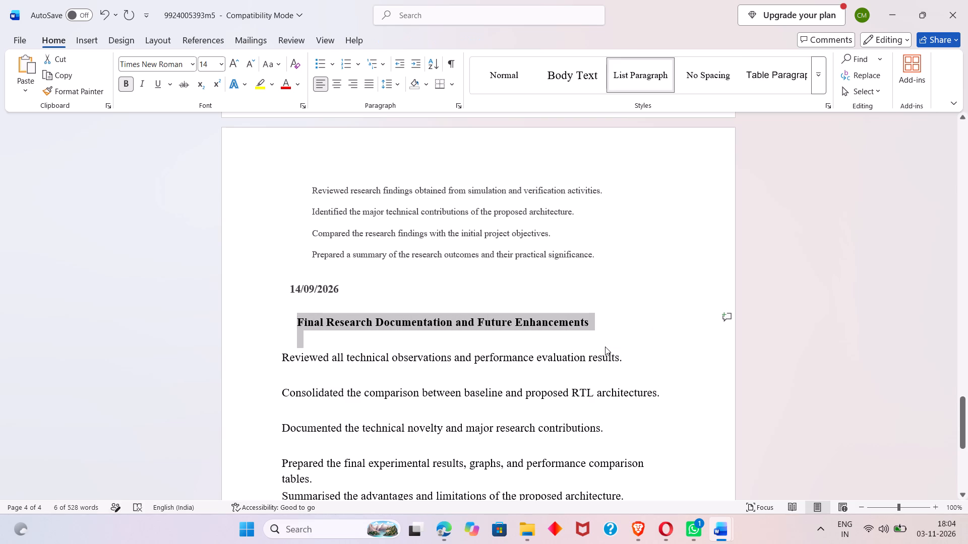
key(ctrl+c)
scroll(464, 543, up, 1)
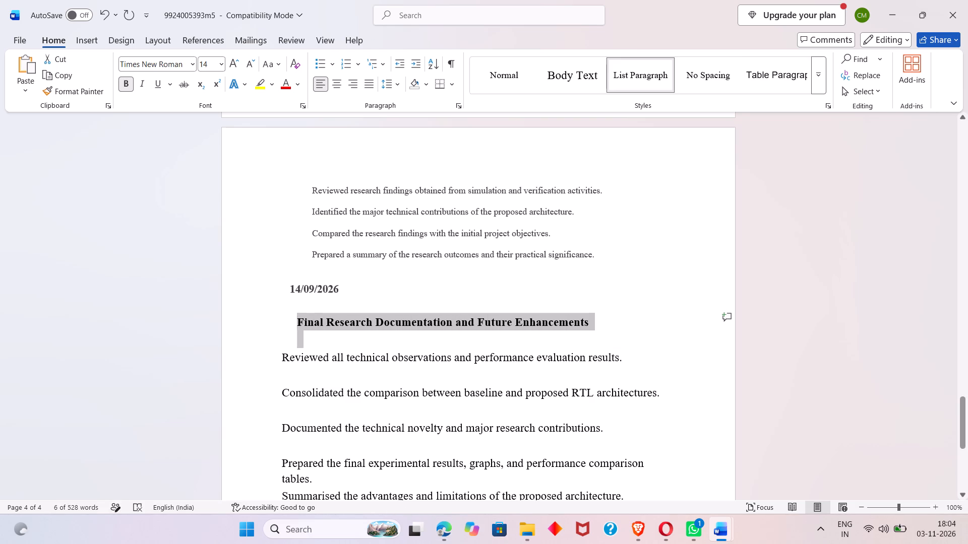
scroll(427, 360, up, 20)
scroll(427, 360, up, 20)
scroll(427, 360, up, 7)
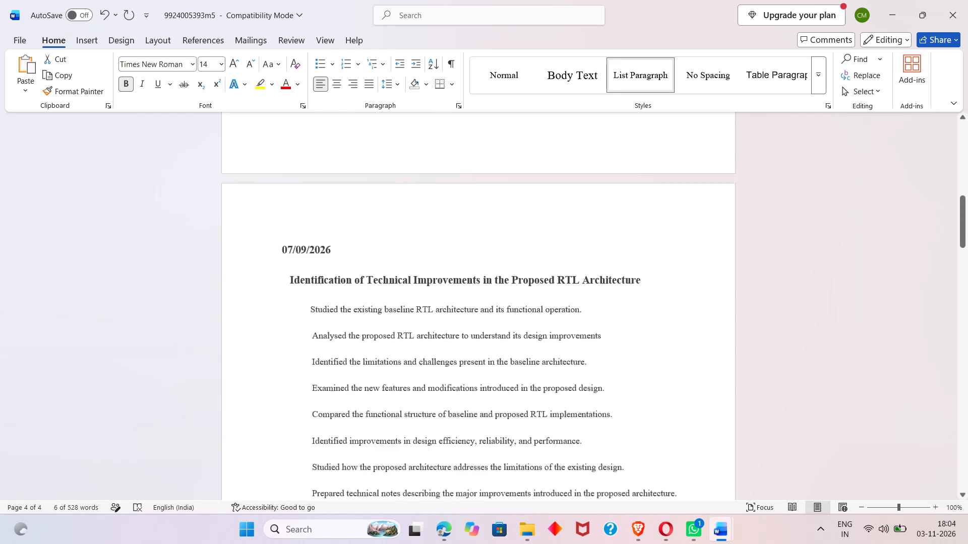
scroll(441, 362, up, 18)
scroll(428, 379, down, 2)
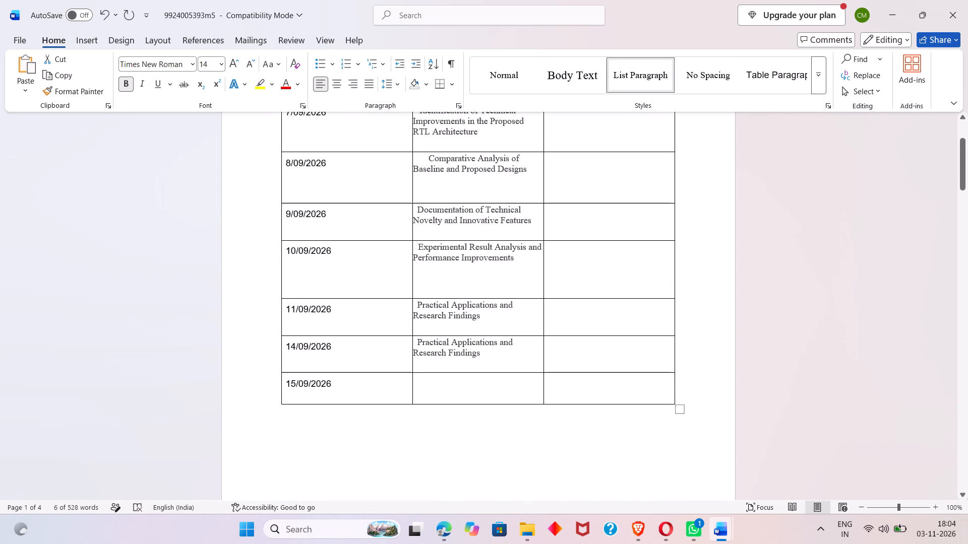
click(415, 380)
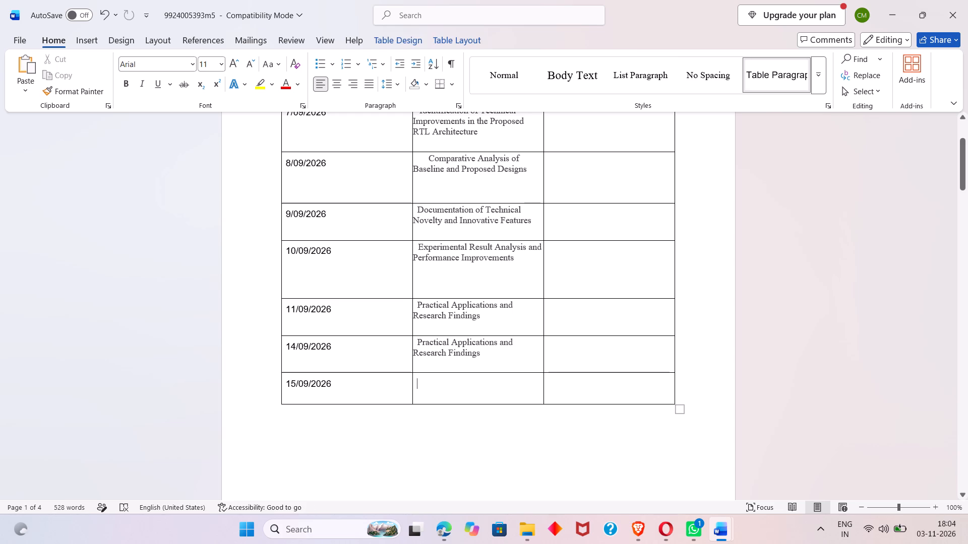
key(ctrl+v)
Remove the bold from the 15/09/2026 WORKDONE text and set its font size to 11.
drag(414, 382, 483, 428)
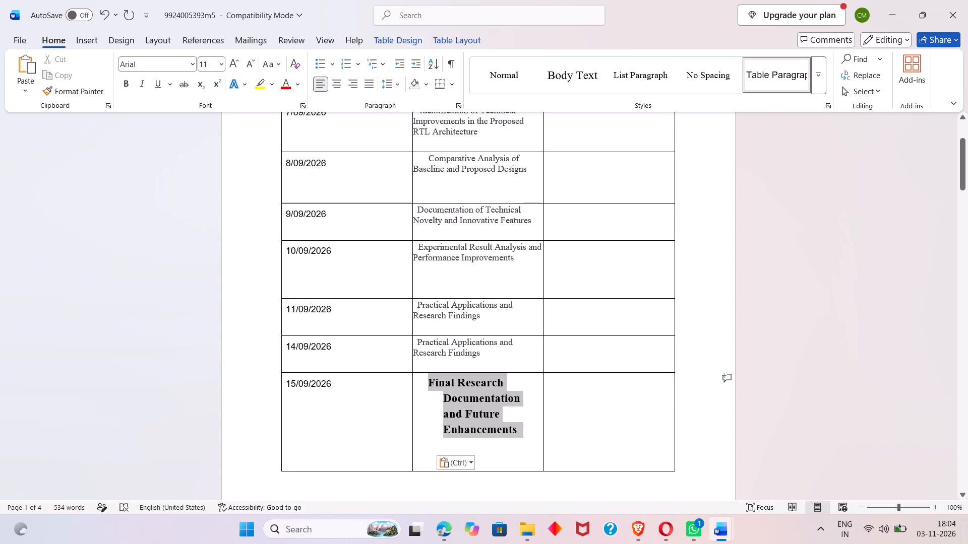
drag(483, 428, 486, 432)
click(497, 410)
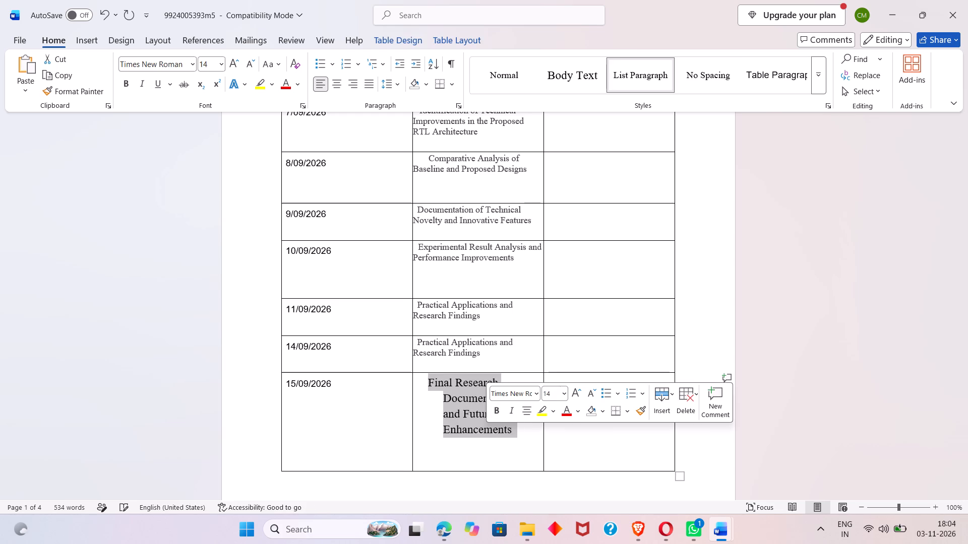
click(564, 392)
click(554, 200)
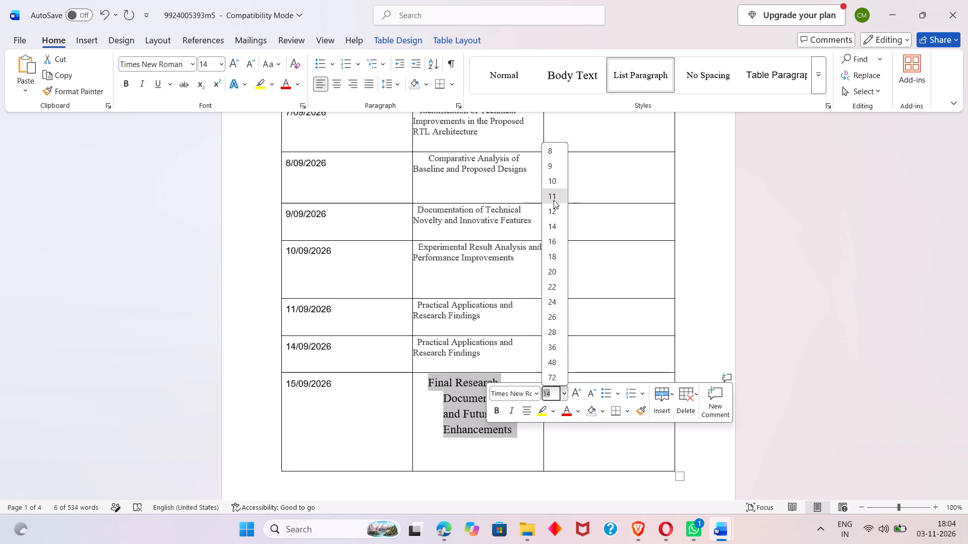
click(439, 412)
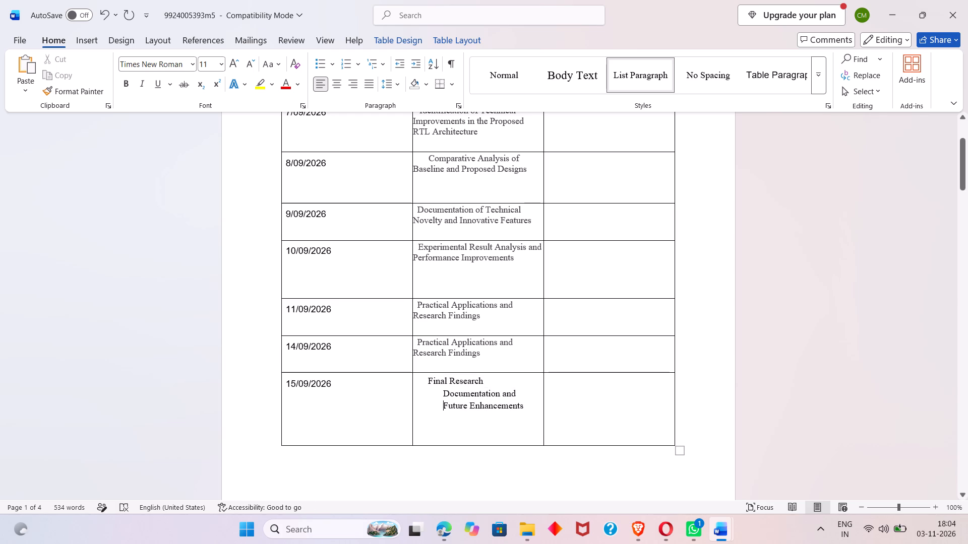
Remove the indentation of the 15/09/2026 WORKDONE text so it starts at the cell's edge.
click(426, 382)
key(BackSpace)
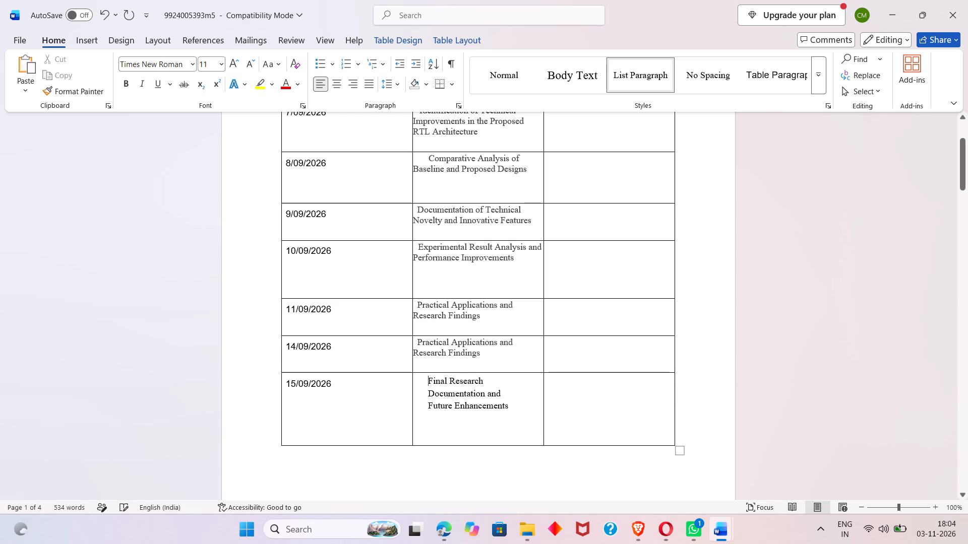
key(BackSpace)
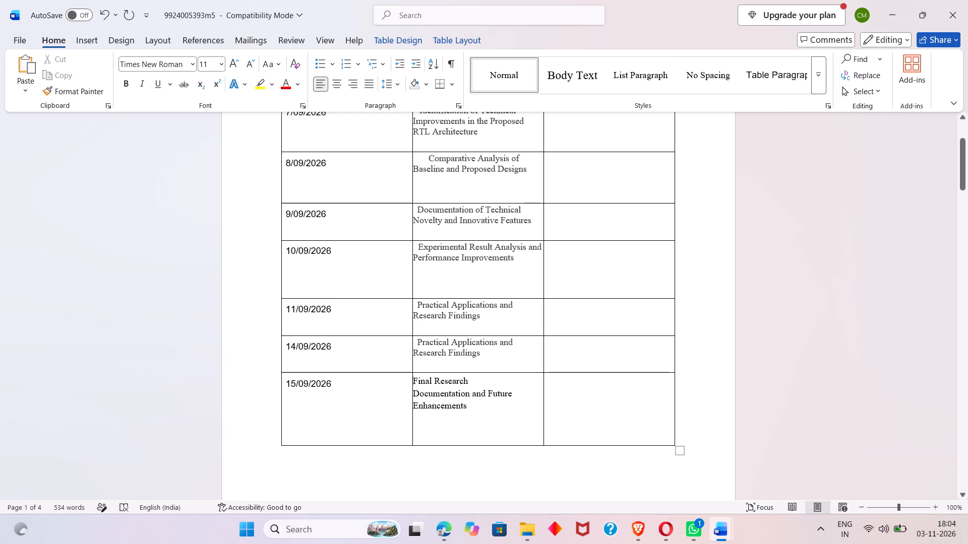
Replace the comma after the initial with a period in the student's name line above the table.
scroll(554, 338, up, 8)
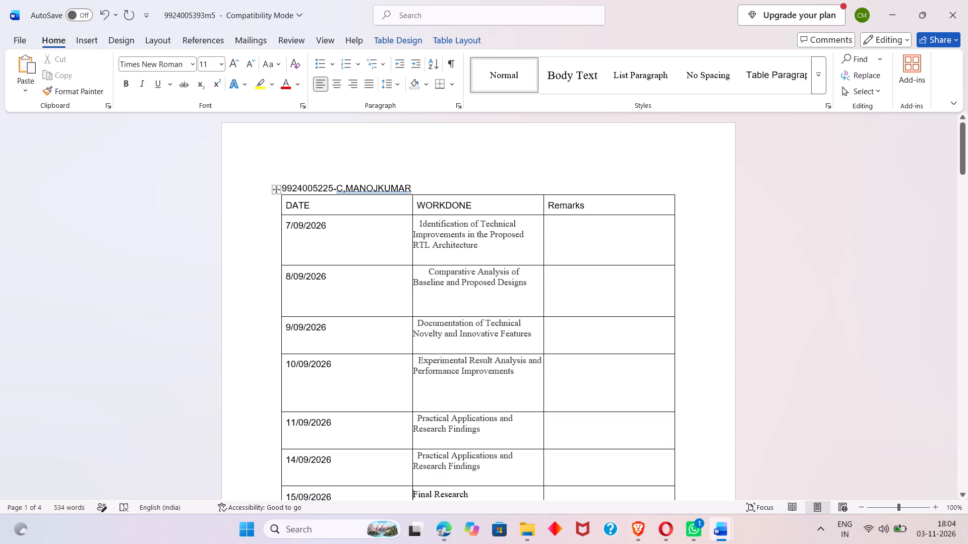
click(344, 192)
key(BackSpace)
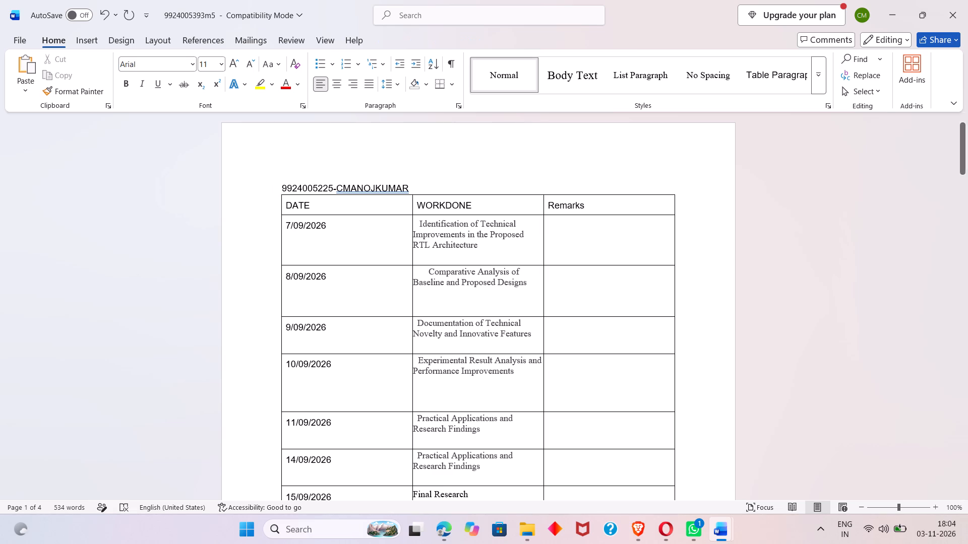
key(period)
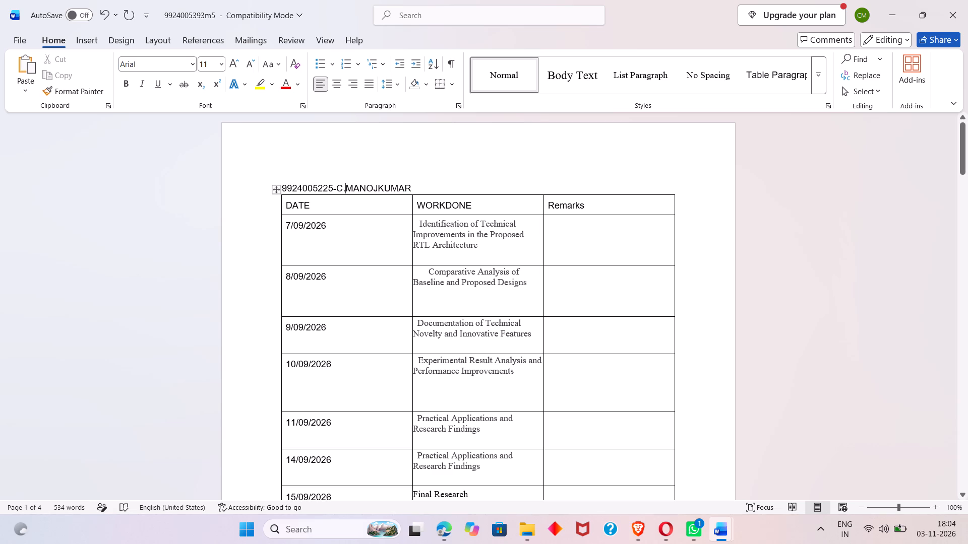
Save the report as a Word document named "milestone 5" in the Downloads folder.
scroll(271, 213, down, 17)
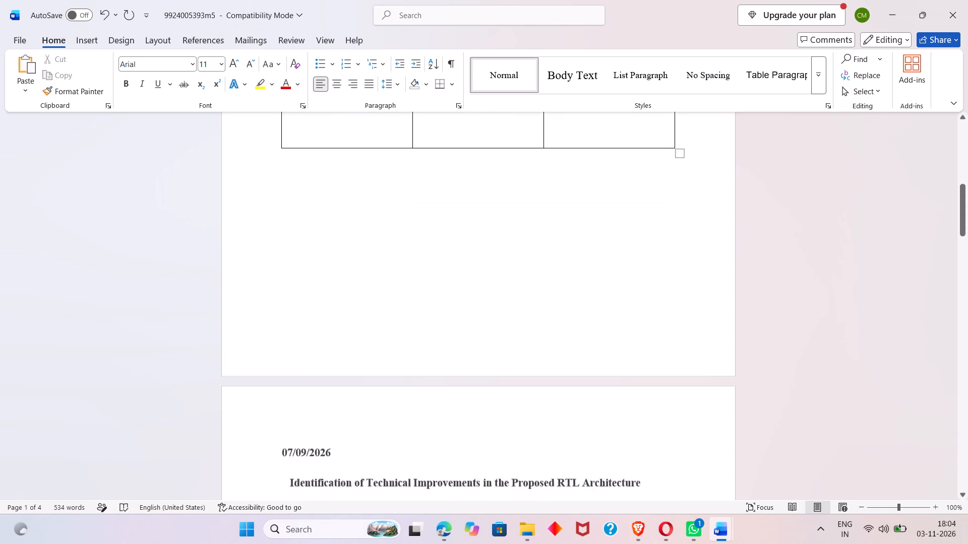
scroll(280, 224, down, 20)
scroll(280, 224, down, 20)
scroll(280, 224, down, 15)
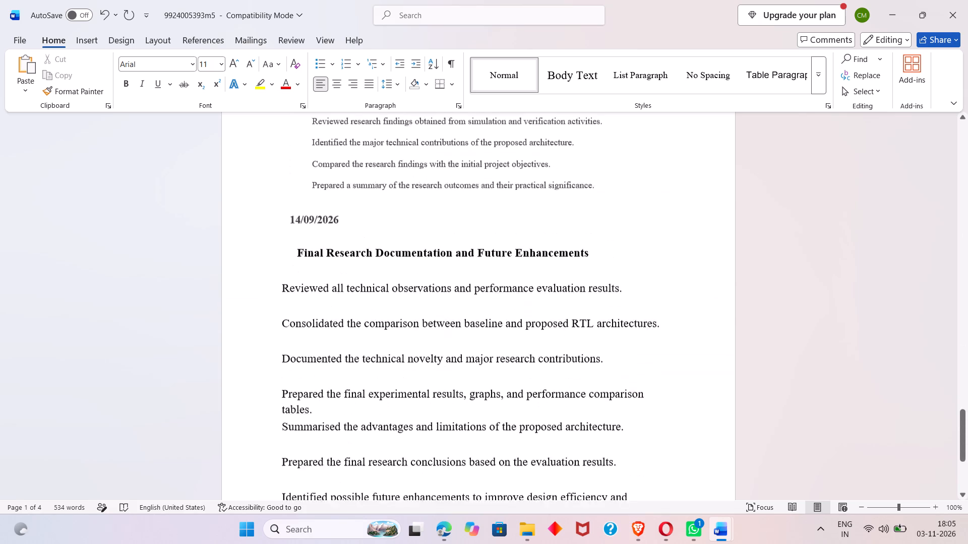
scroll(296, 239, down, 14)
scroll(296, 234, up, 16)
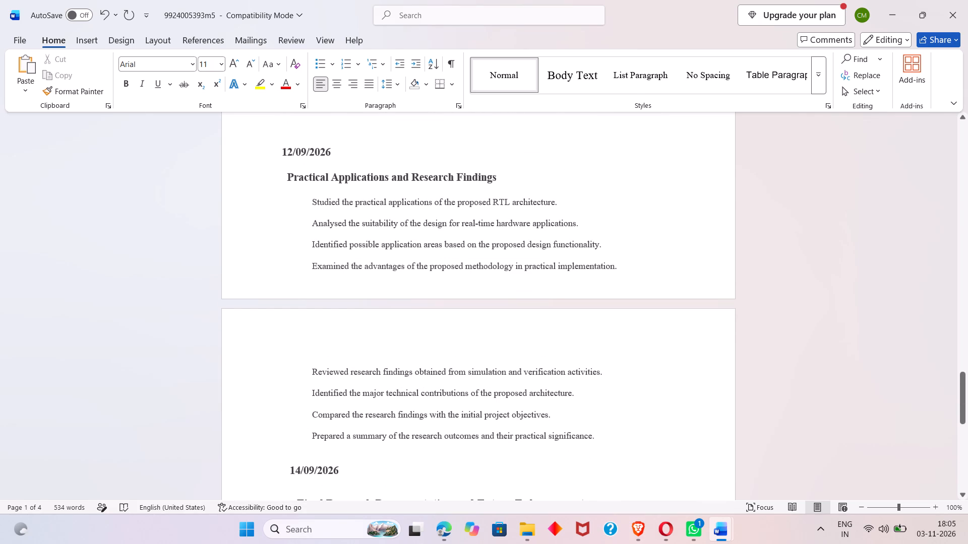
click(17, 37)
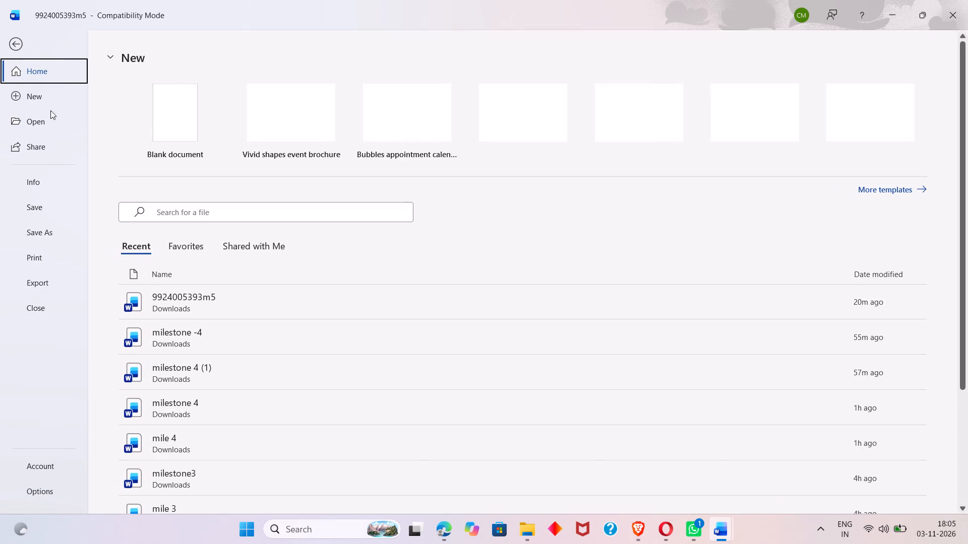
click(40, 230)
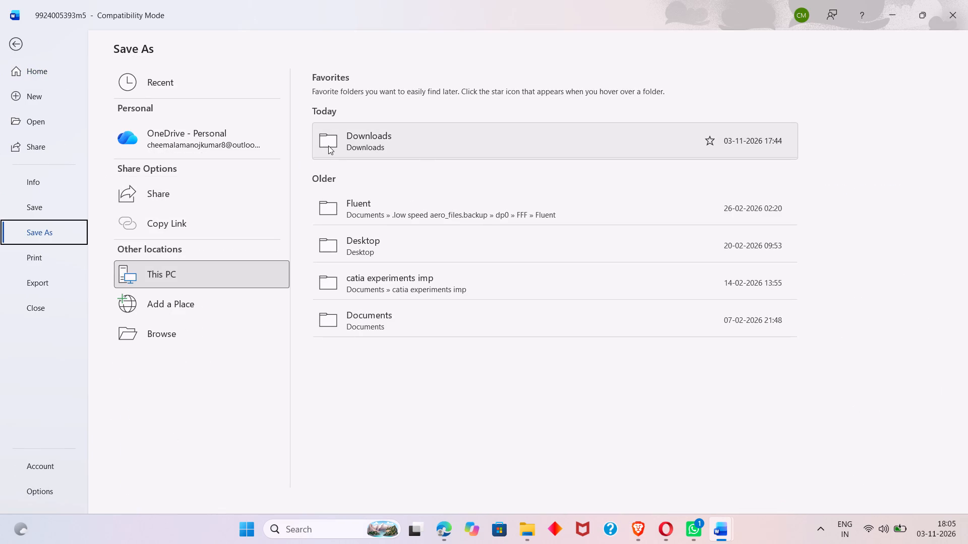
click(329, 146)
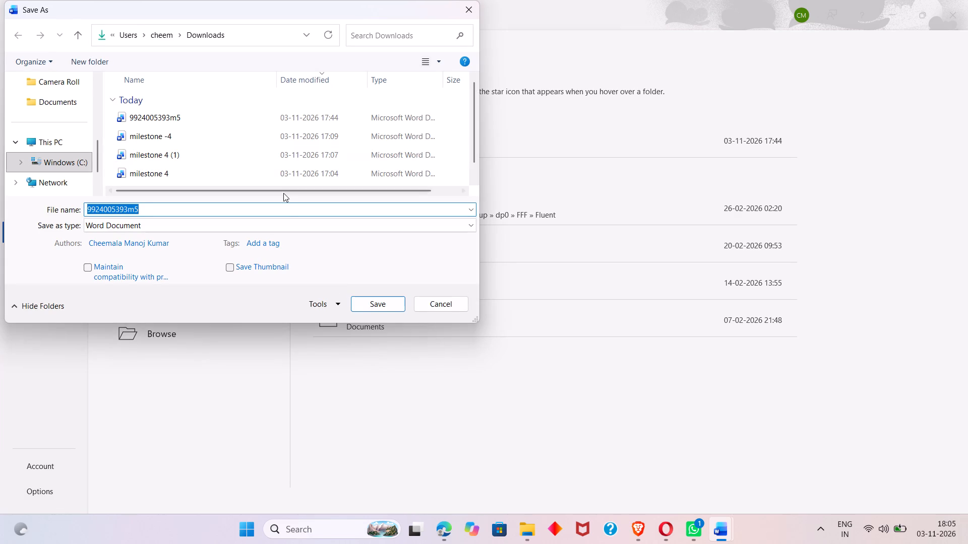
click(287, 208)
key(BackSpace)
key(BackSpace)
key(BackSpace)
key(BackSpace)
key(BackSpace)
key(BackSpace)
key(BackSpace)
key(BackSpace)
key(BackSpace)
key(BackSpace)
key(BackSpace)
key(BackSpace)
key(BackSpace)
key(BackSpace)
key(BackSpace)
key(BackSpace)
key(BackSpace)
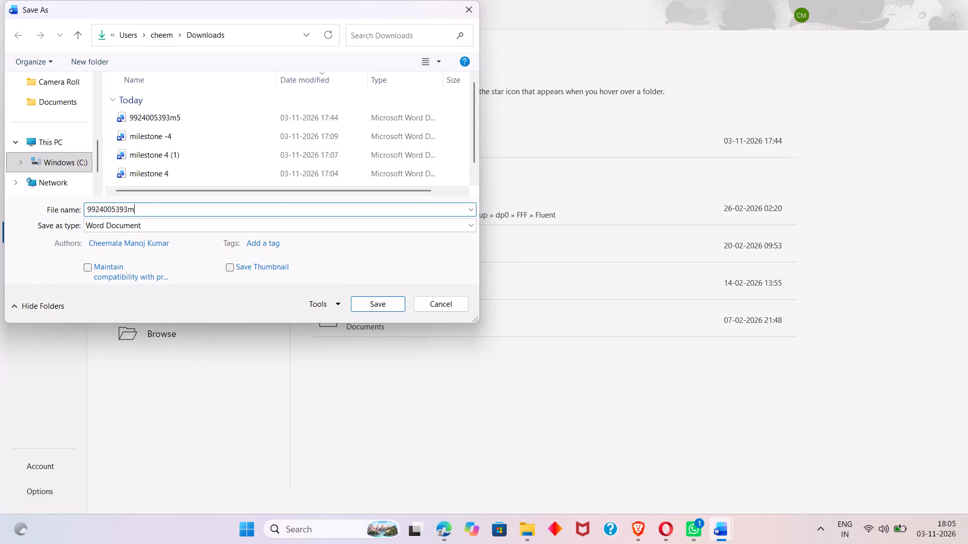
text(milestone)
key(space)
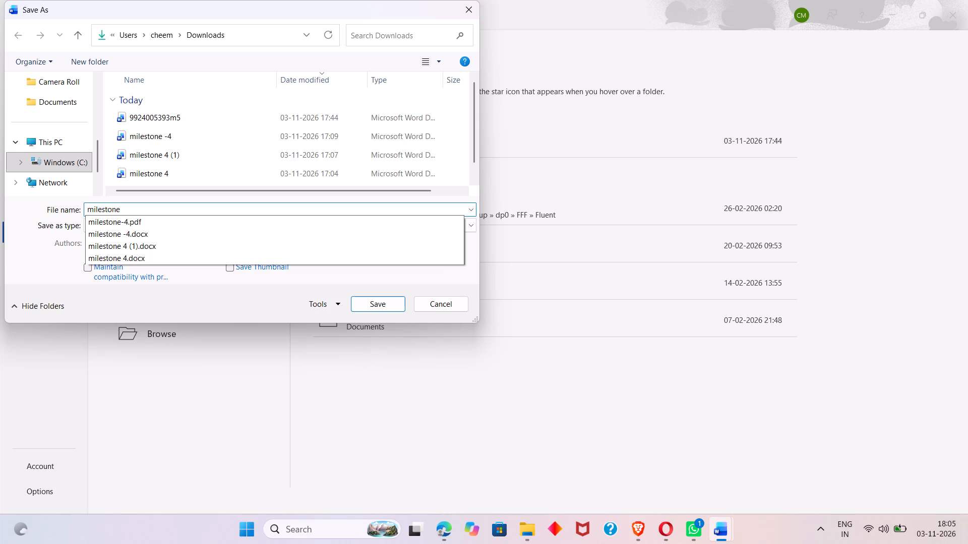
key(5)
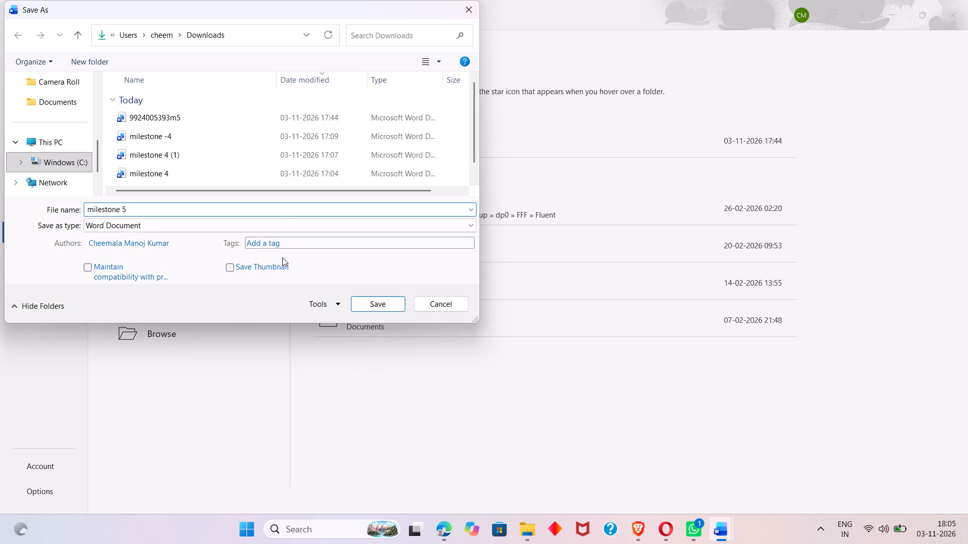
click(372, 303)
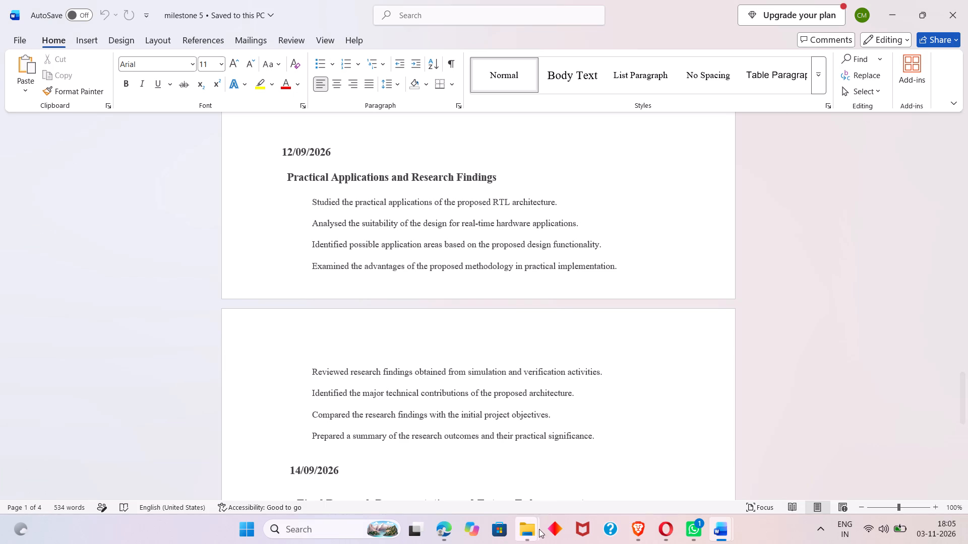
Switch to the Brave browser and search Google for "word to pdf converter free" in the iLovePDF tab.
click(640, 451)
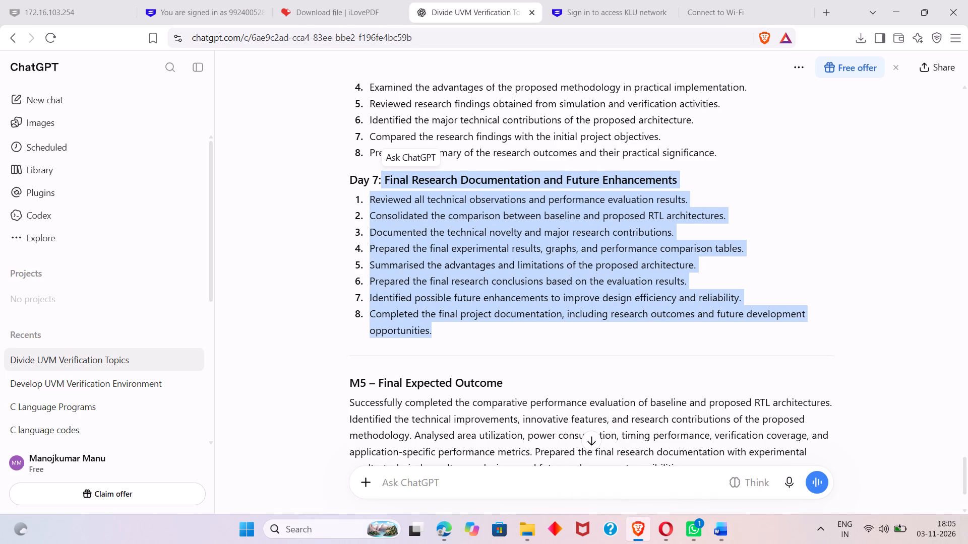
click(310, 13)
click(9, 39)
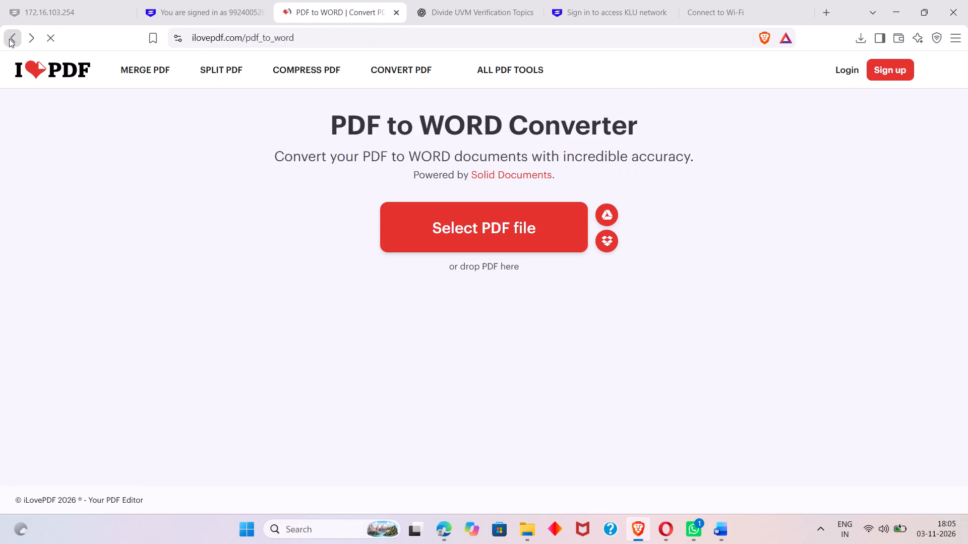
double_click(9, 39)
click(335, 226)
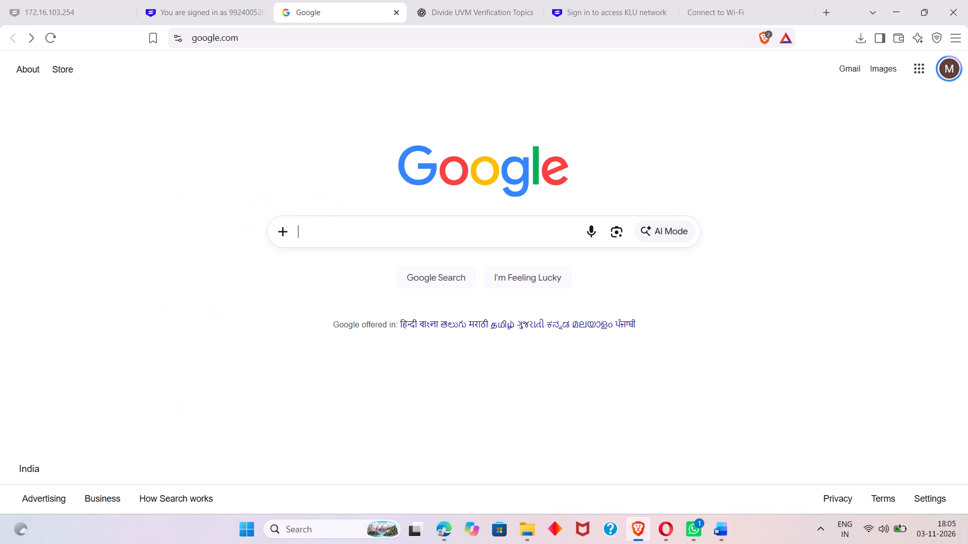
text(word to pdf converter)
click(340, 260)
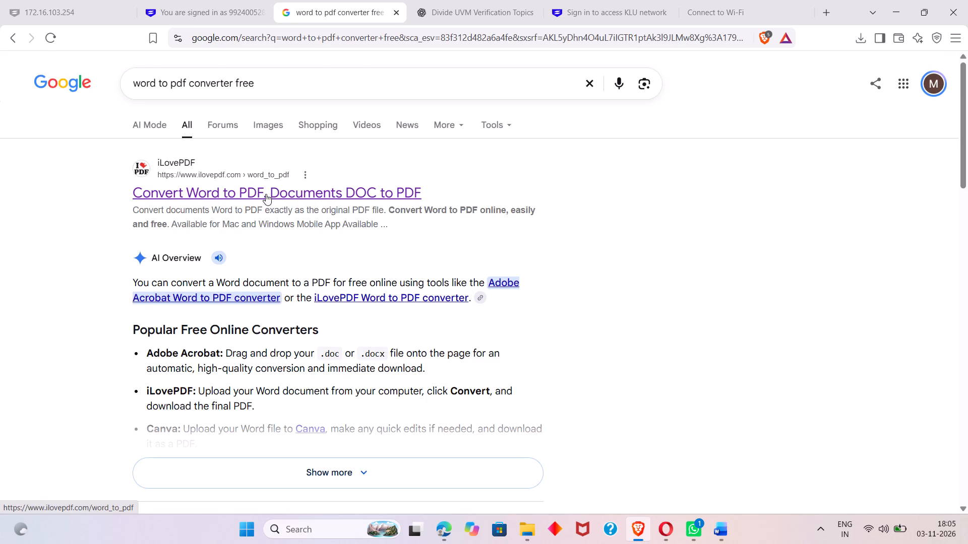
Open the iLovePDF Word to PDF converter from the search results.
click(266, 194)
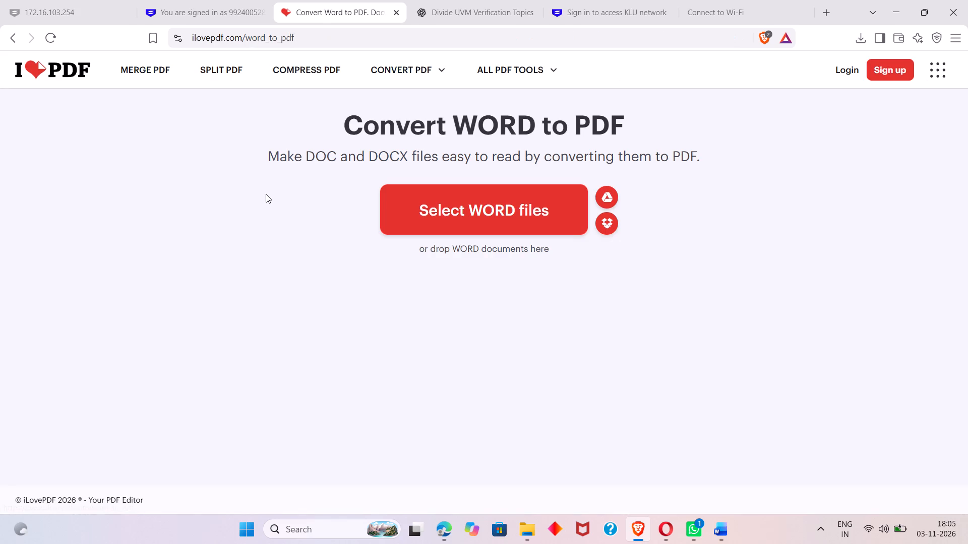
click(6, 37)
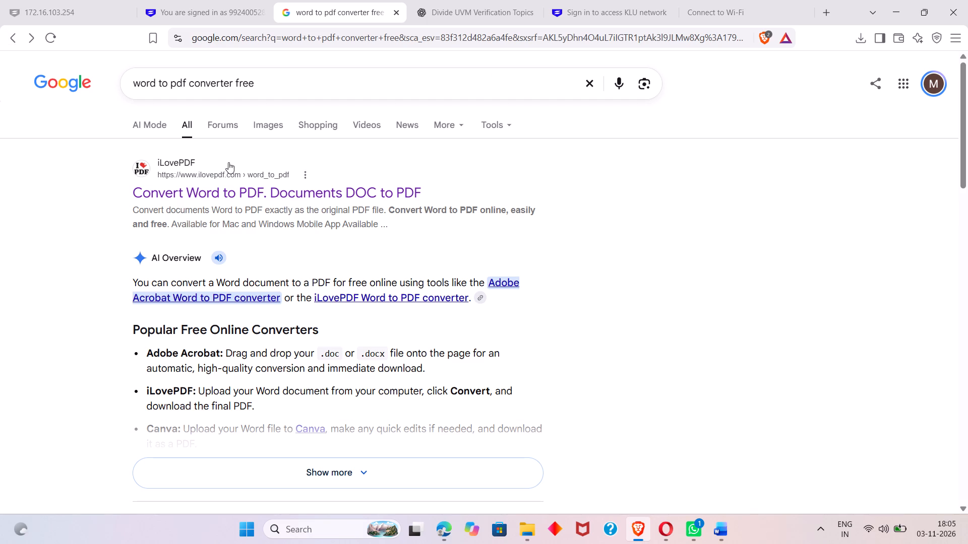
click(237, 196)
Upload the "milestone 5" Word document from the Downloads folder and convert it to PDF.
click(544, 210)
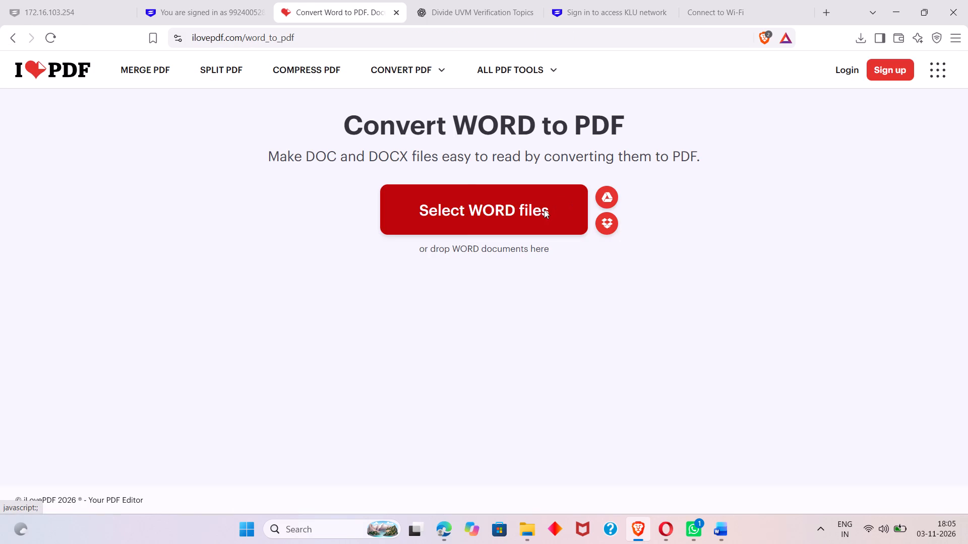
click(175, 117)
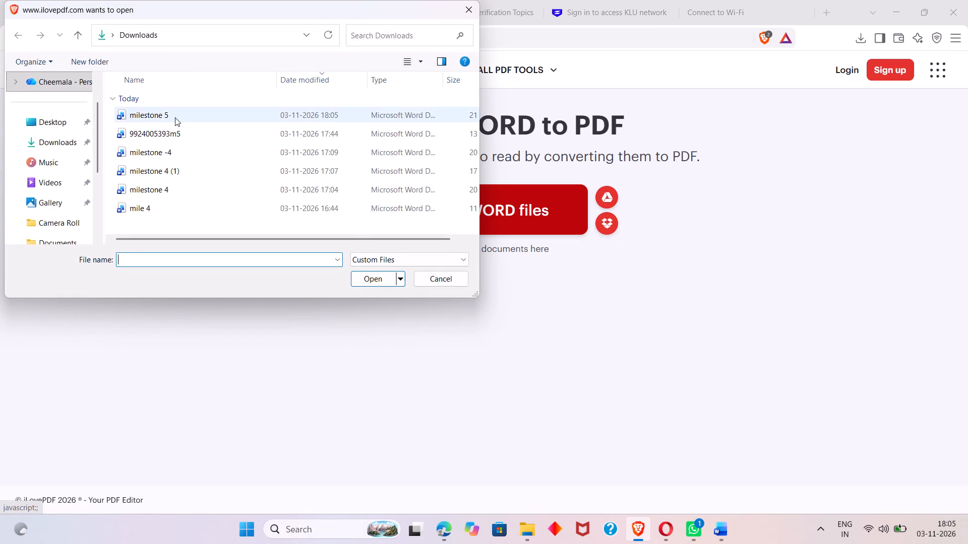
click(372, 274)
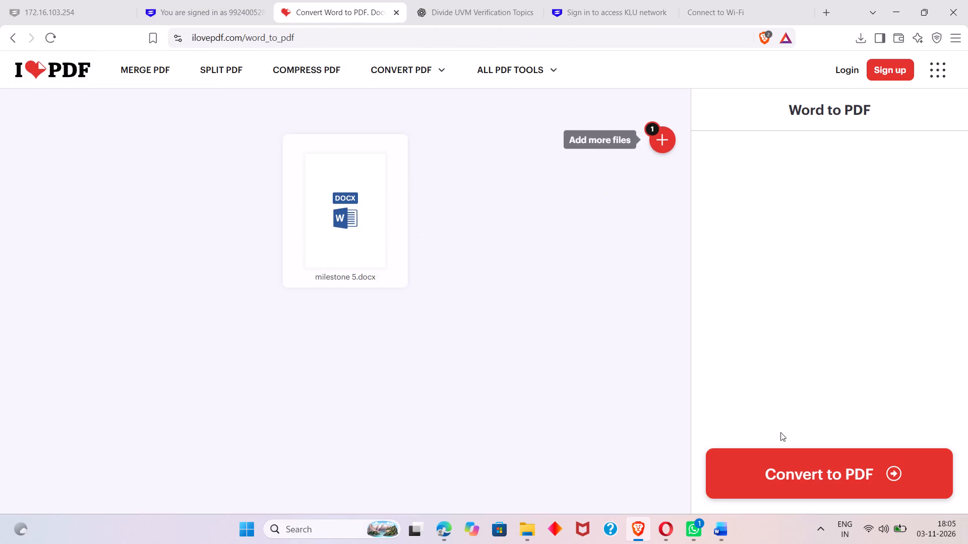
click(793, 471)
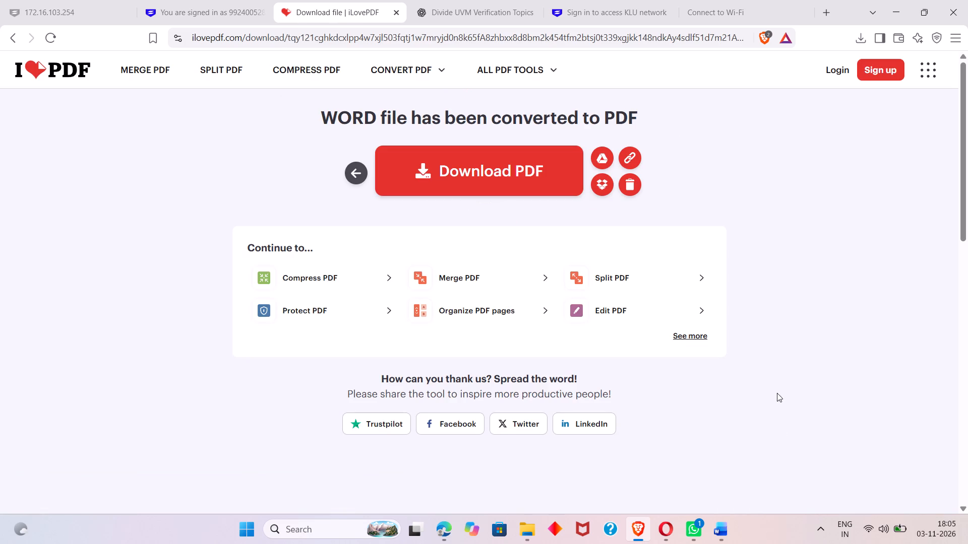
Download the converted PDF and save it as "milestone 5" in the Downloads folder.
click(524, 182)
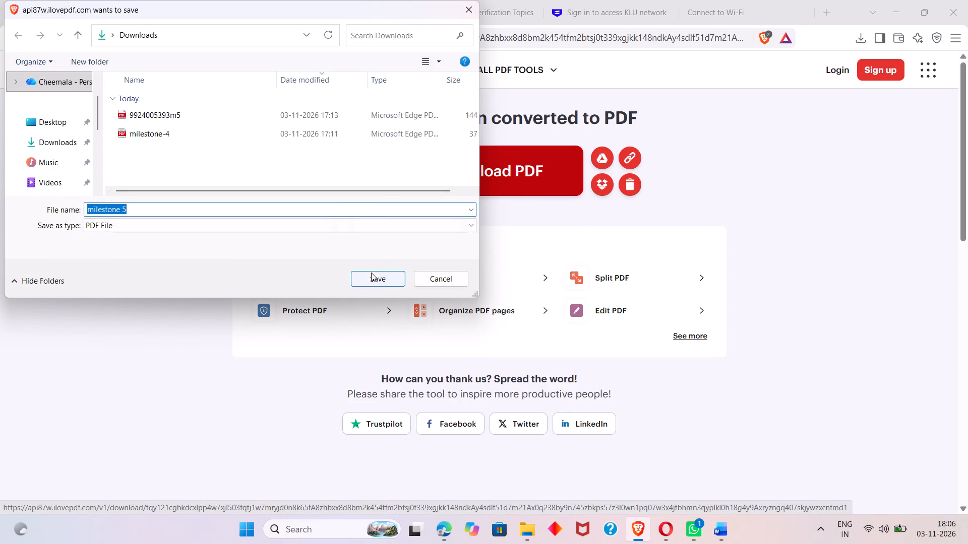
click(373, 283)
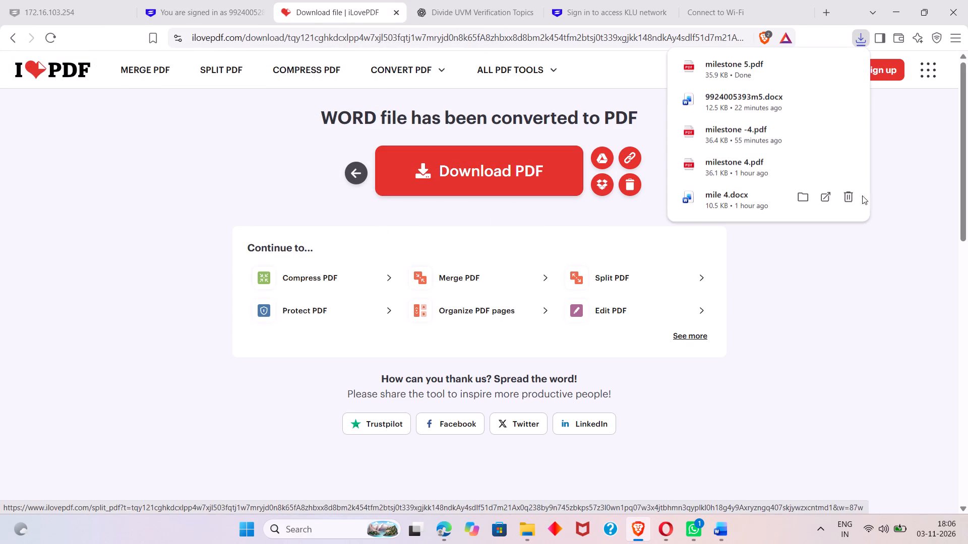
Open the downloaded "milestone 5" PDF to check the converted report.
click(732, 70)
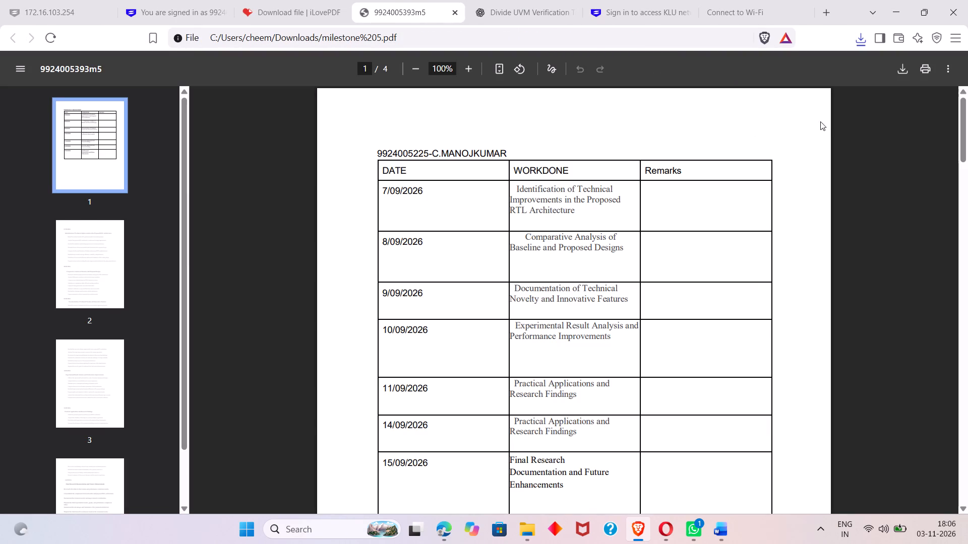
Switch to the Downloads folder in File Explorer and bring up the apps for sharing the "milestone 5" PDF.
click(900, 8)
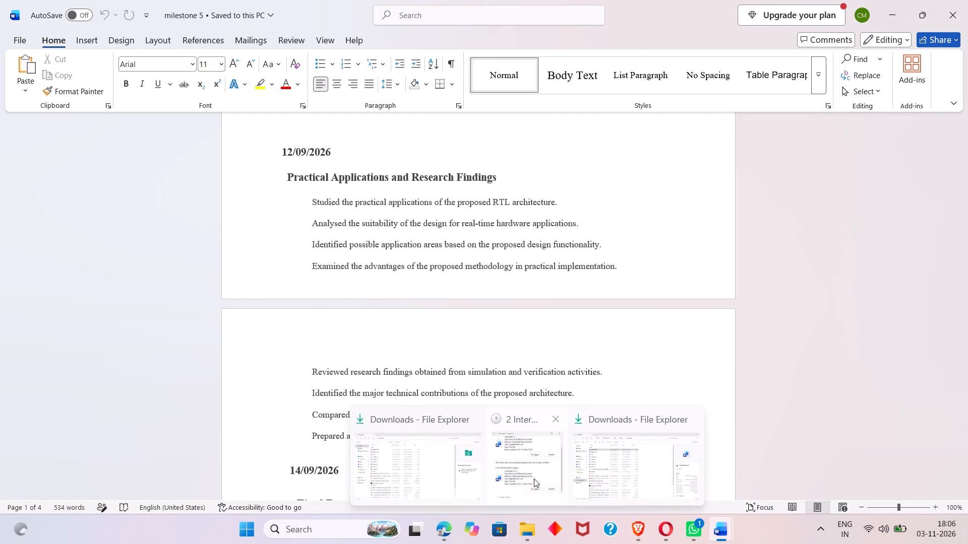
click(608, 469)
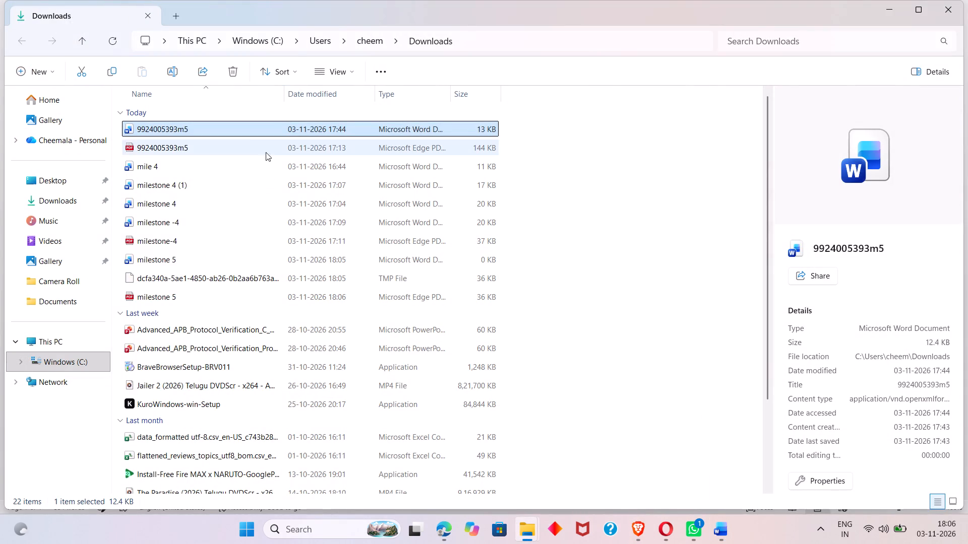
right_click(239, 144)
click(547, 183)
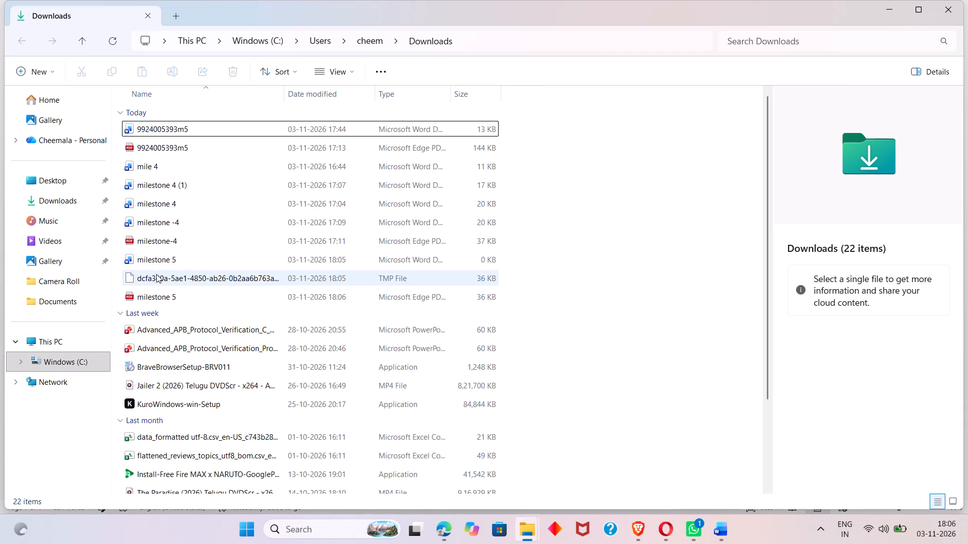
right_click(164, 295)
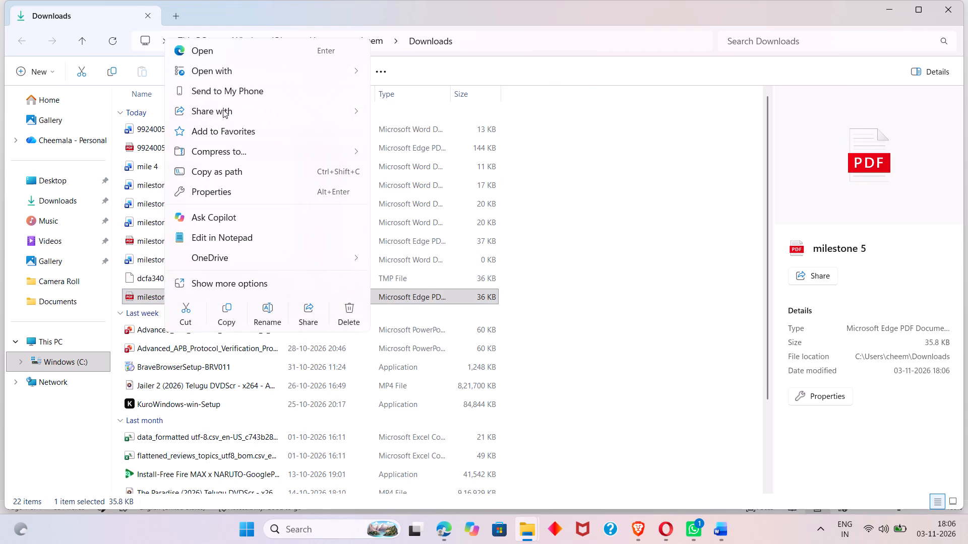
click(233, 110)
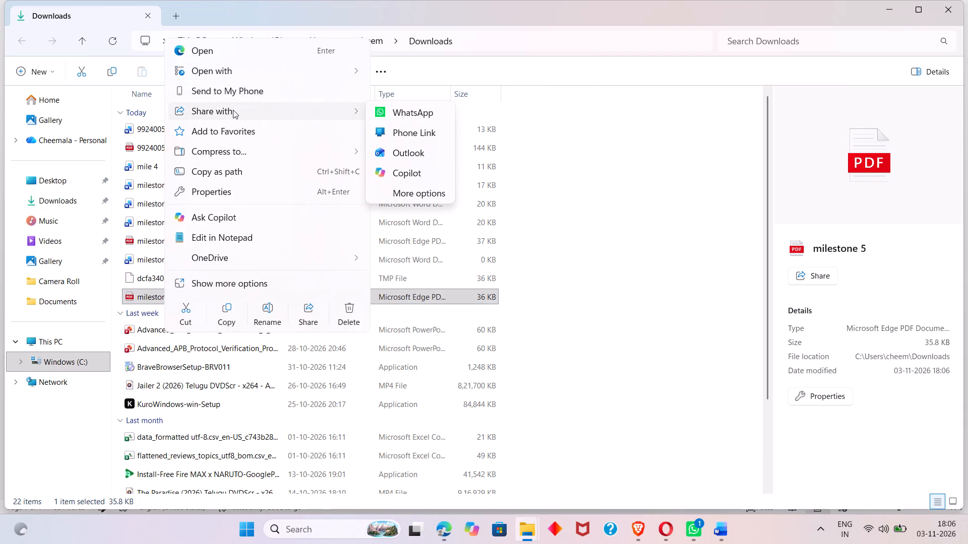
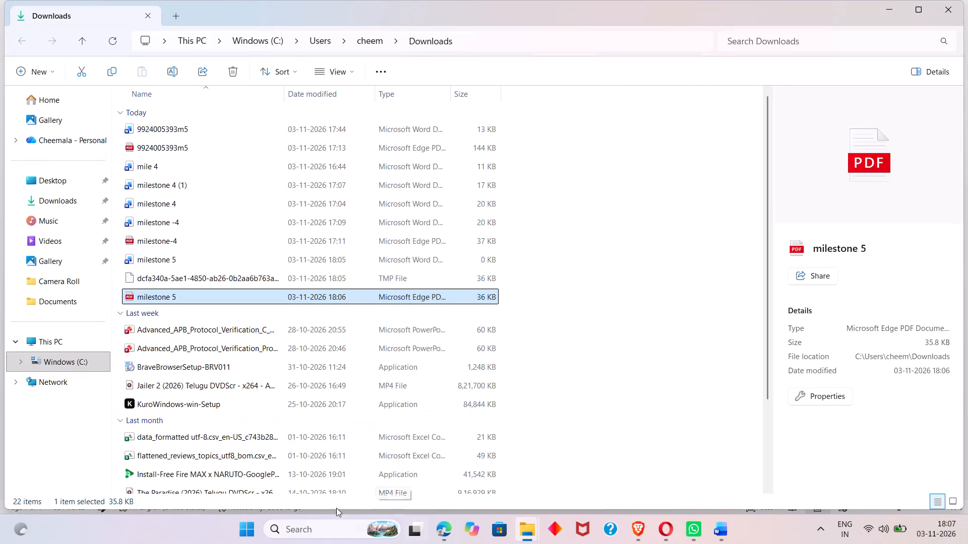
Search the computer for "camera" and open the Camera app.
click(238, 525)
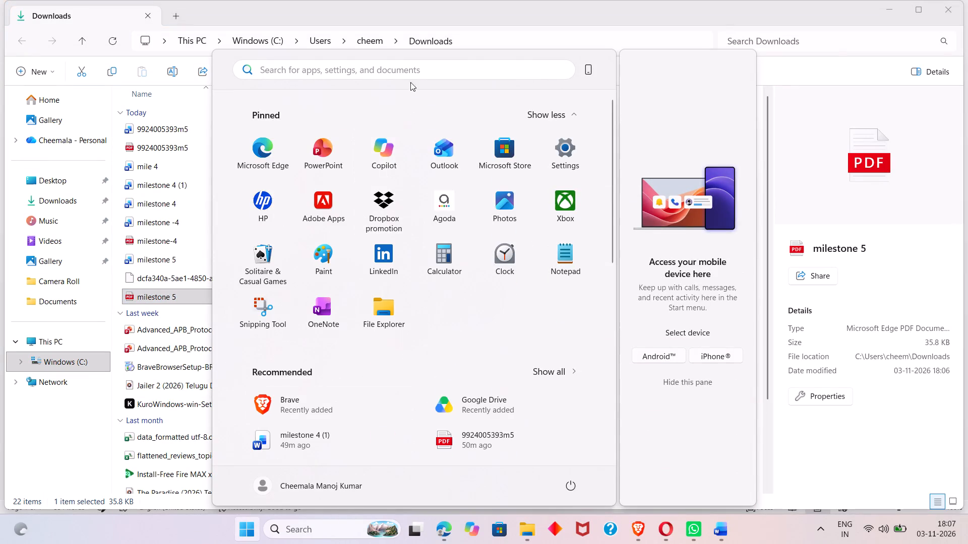
click(409, 70)
text(camera)
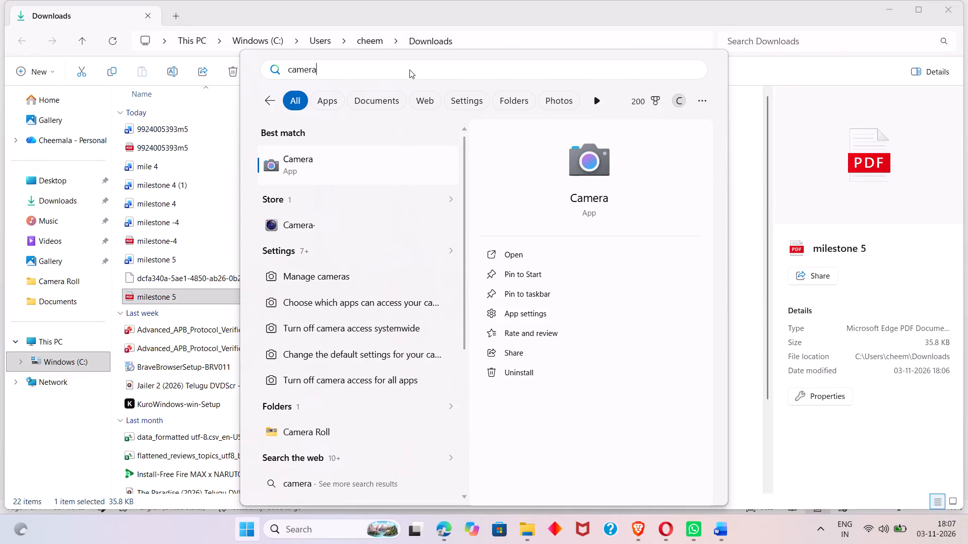
click(510, 259)
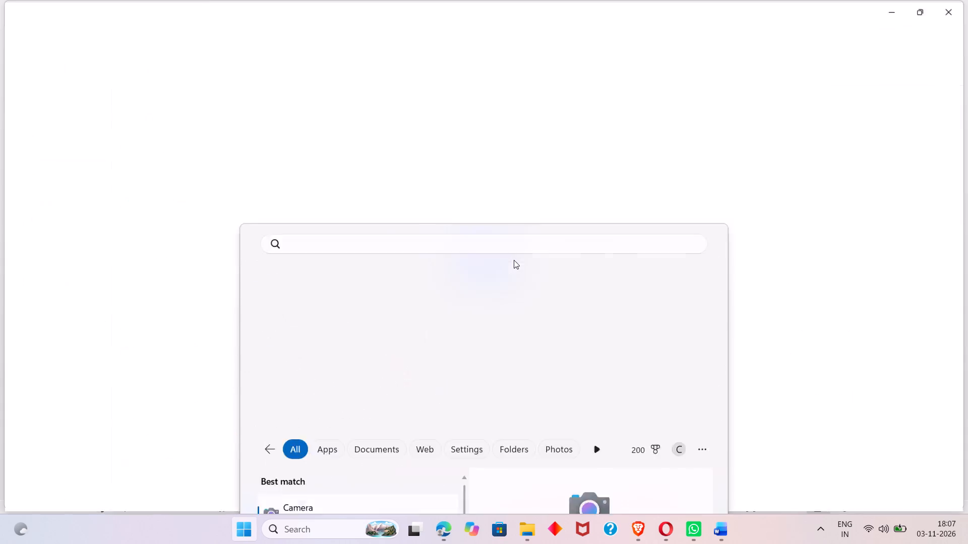
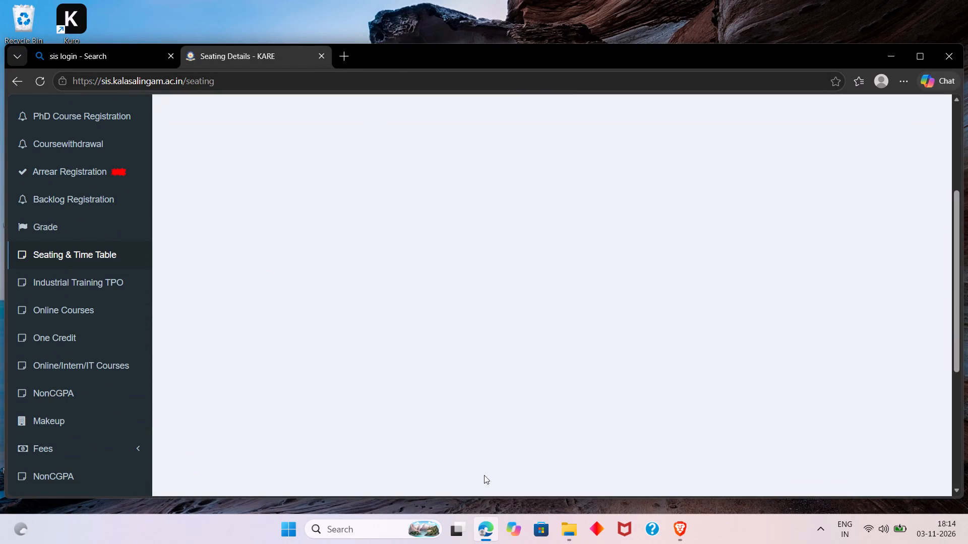
Search the computer for "camera" again and open the Camera app.
click(300, 533)
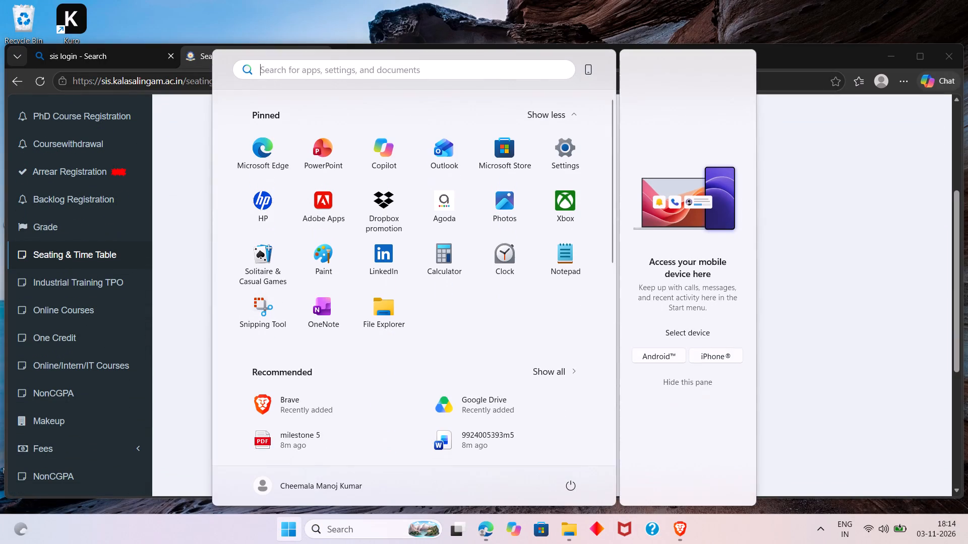
click(286, 65)
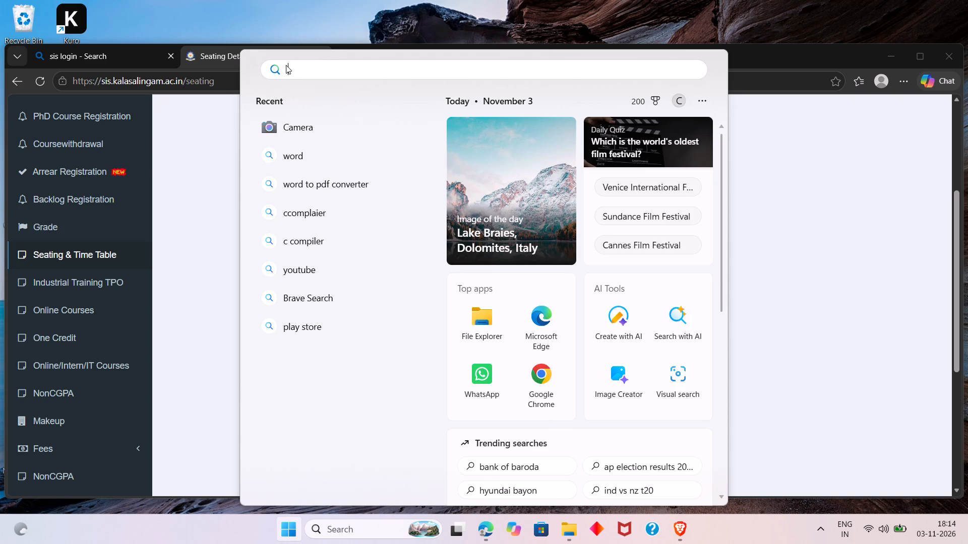
text(camera)
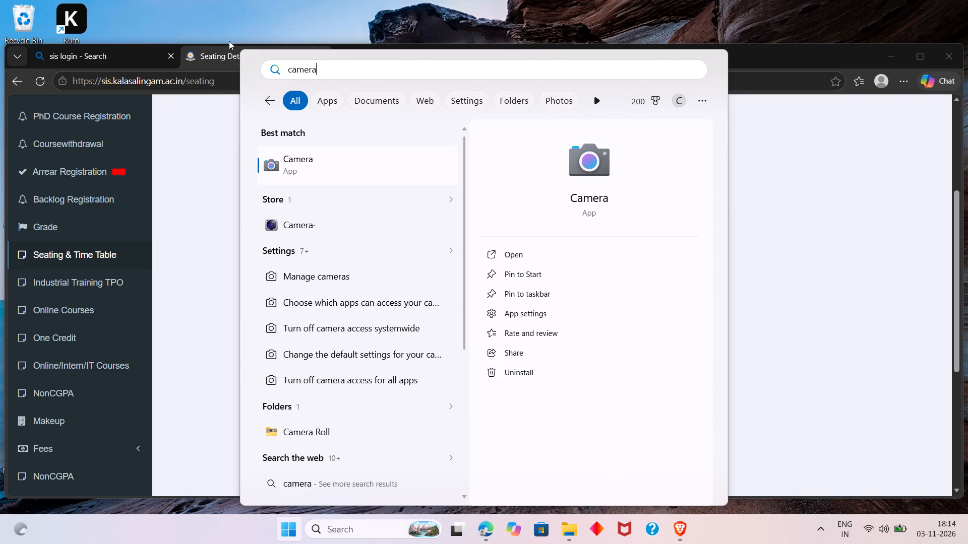
click(501, 260)
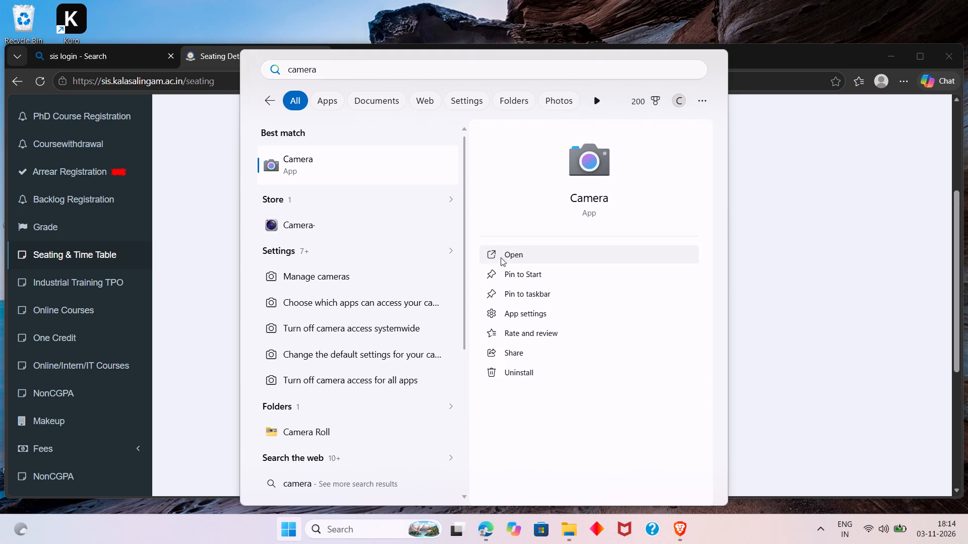